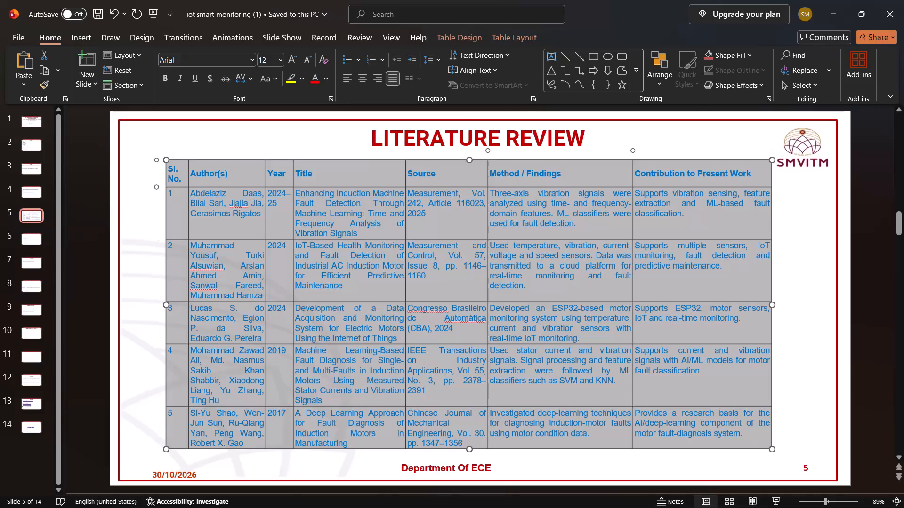
Open the recent miniproject air to water presentation.
left_click(24, 37)
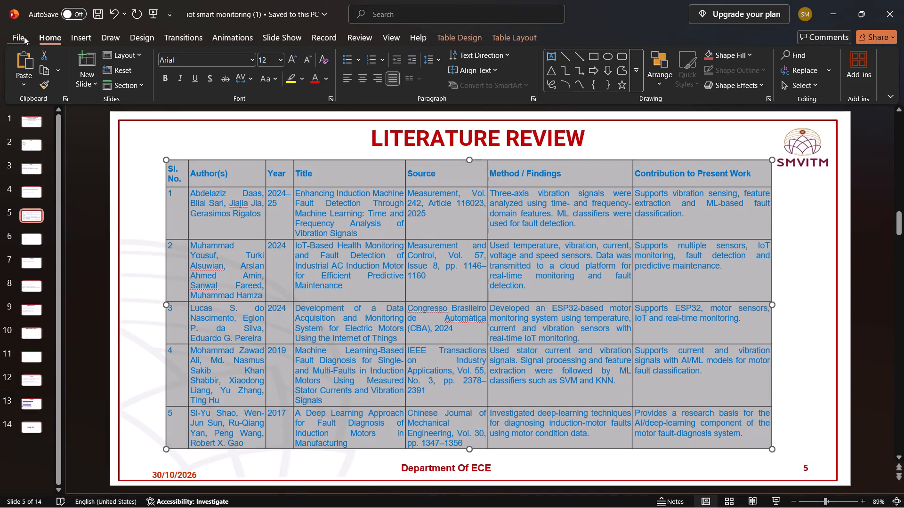
double_click(190, 294)
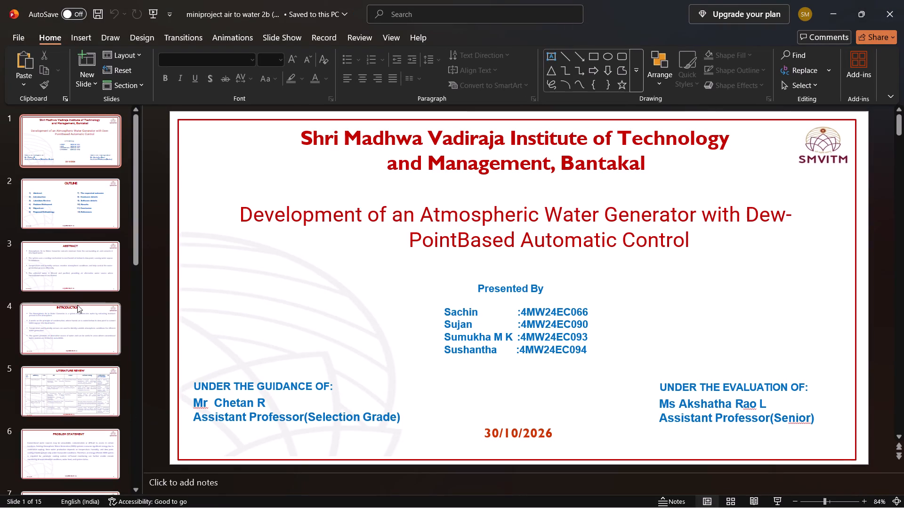
Look through the air-to-water presentation's Problem Statement, Hardware Details and Software Details slides.
left_click(77, 459)
scroll(77, 459, "down", 1)
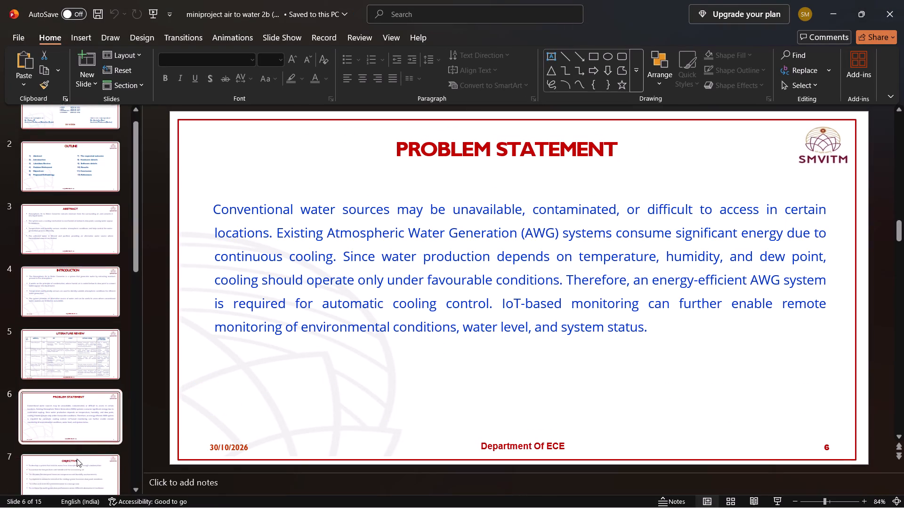
scroll(77, 459, "down", 3)
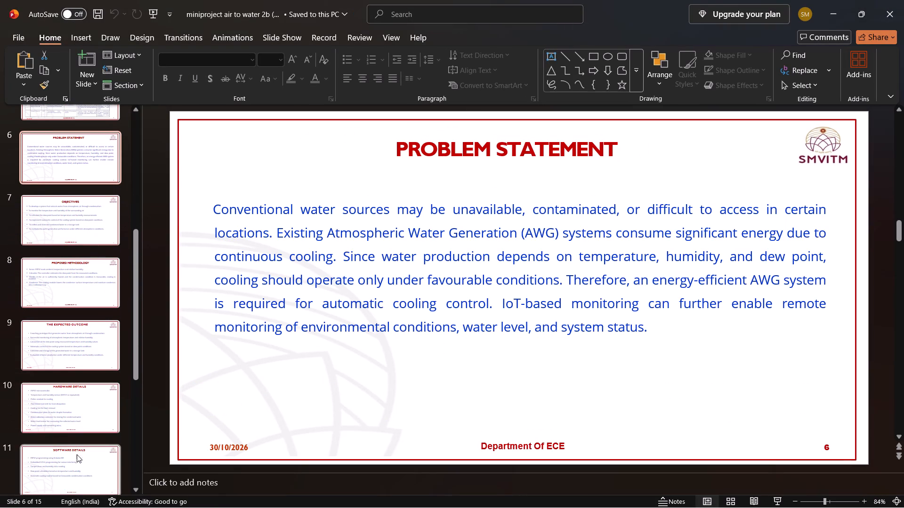
left_click(82, 412)
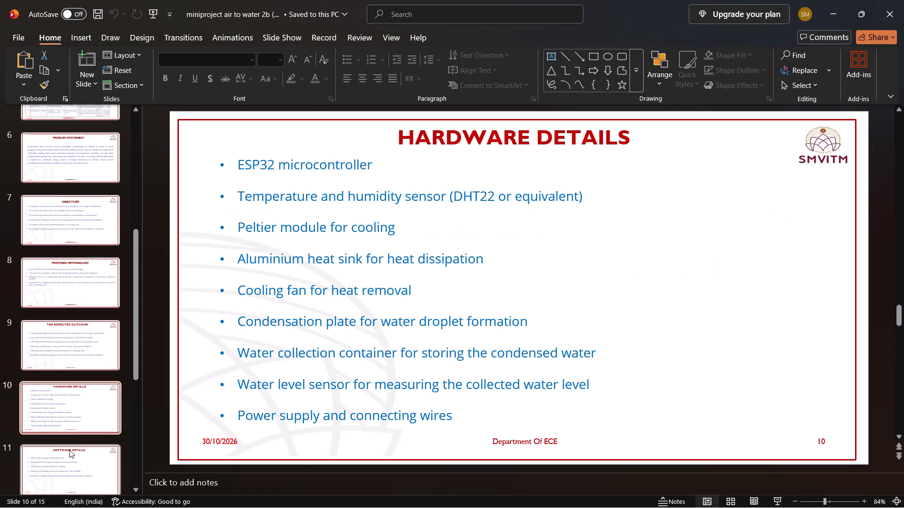
left_click(69, 451)
scroll(69, 451, "down", 1)
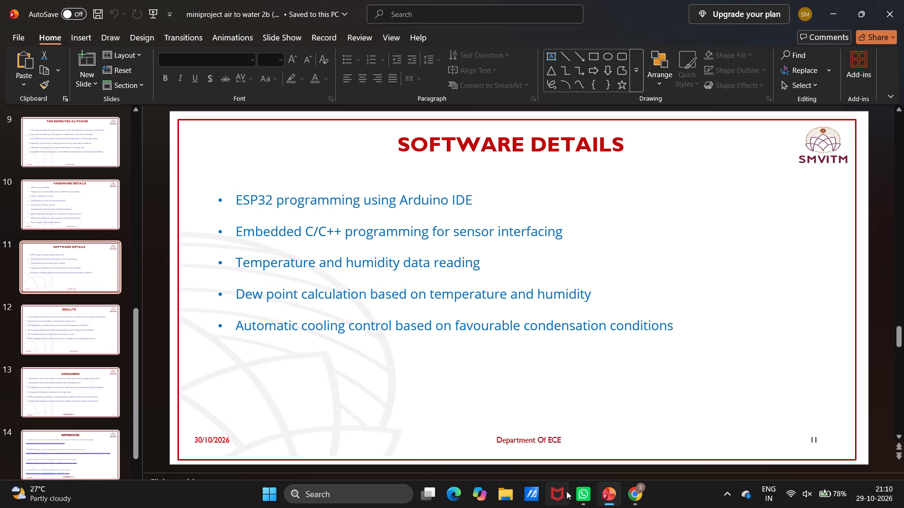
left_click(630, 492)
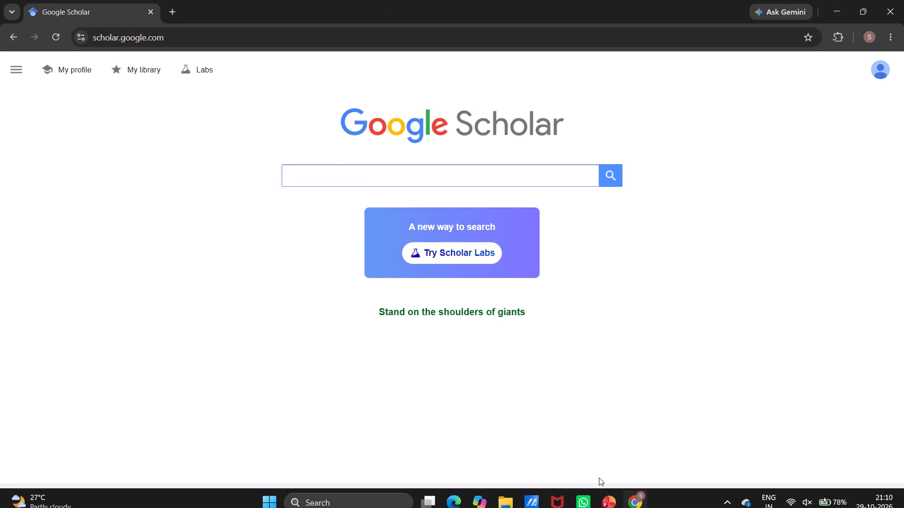
Switch to the iot smart monitoring (1) presentation and go from the Literature Review slide back to the title slide.
left_click(613, 495)
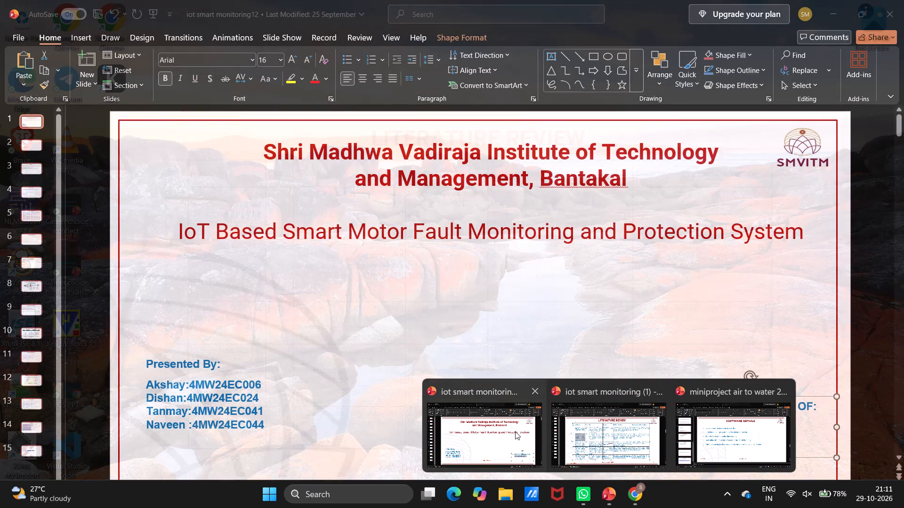
left_click(605, 436)
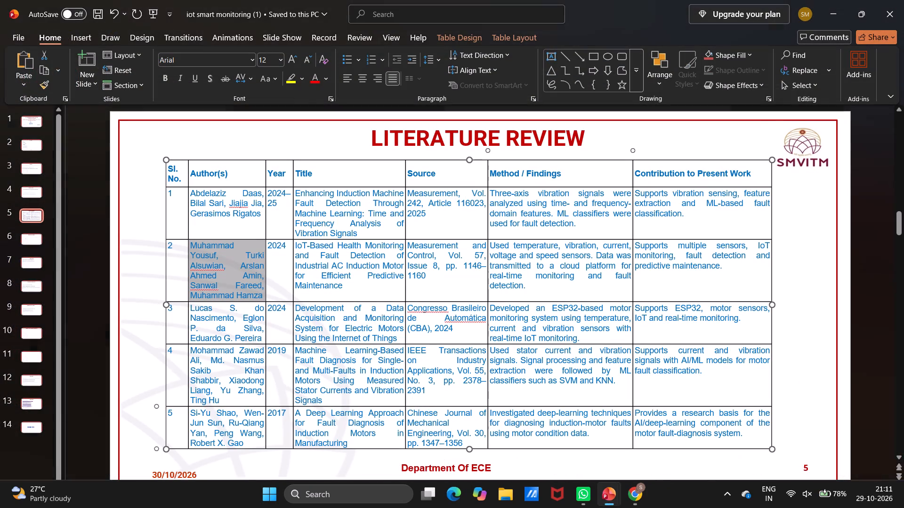
key("Up")
key("Up")
key("Up")
key("Up")
key("Up")
key("Up")
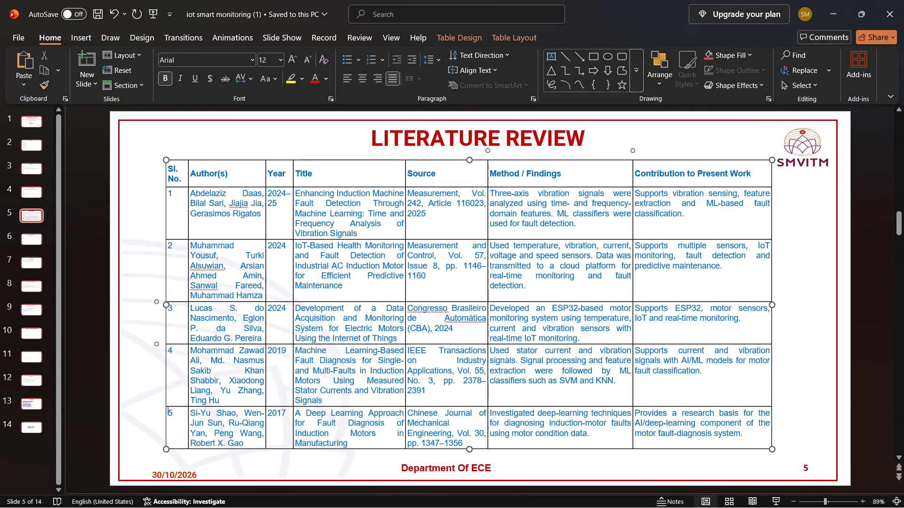
key("Up")
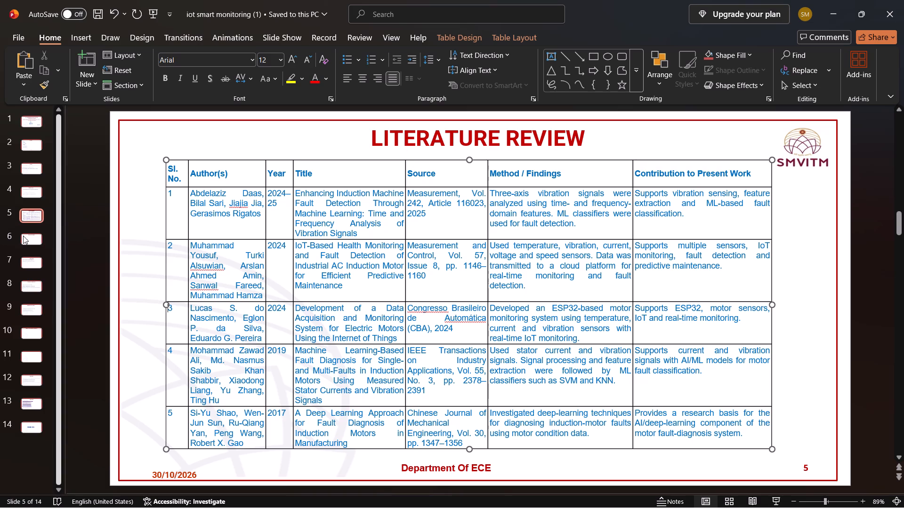
left_click(39, 193)
left_click(33, 163)
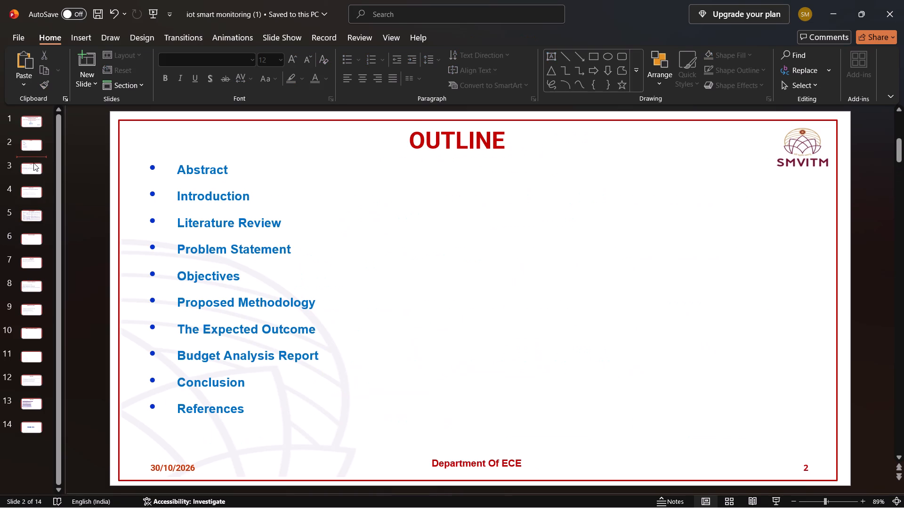
left_click(31, 141)
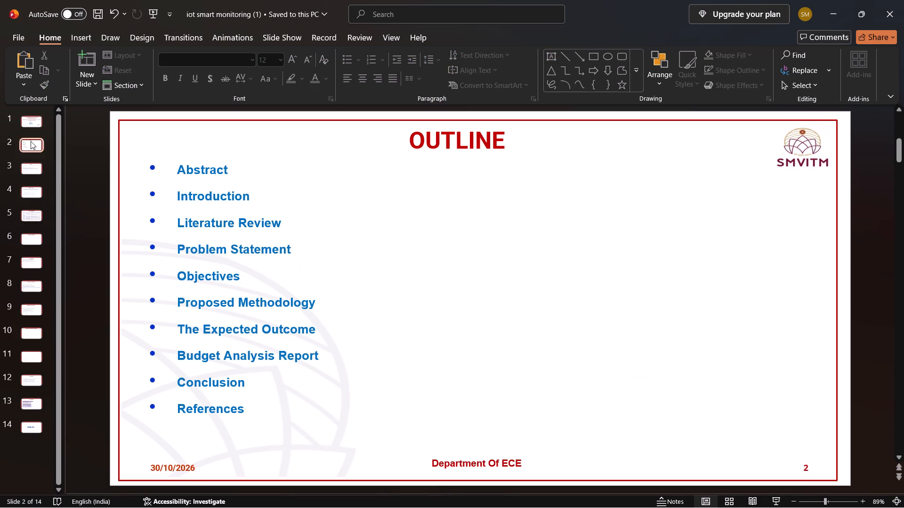
left_click(33, 147)
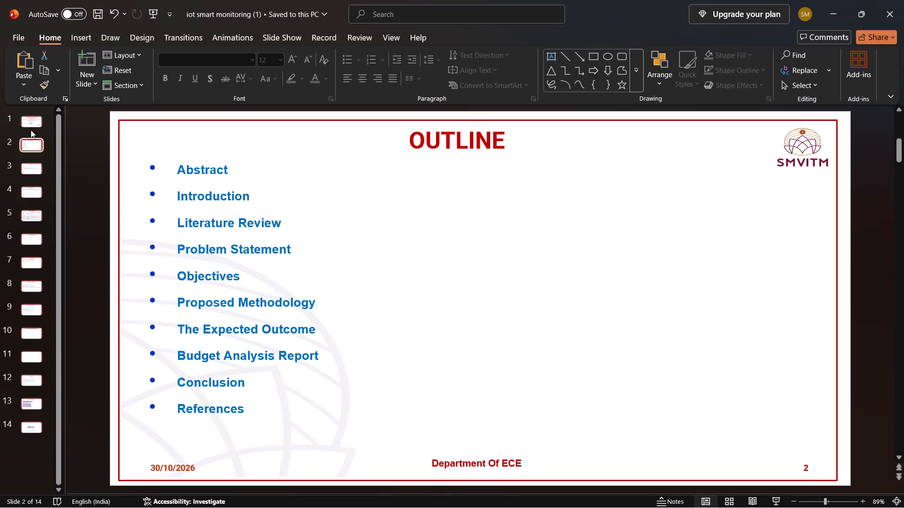
left_click(33, 124)
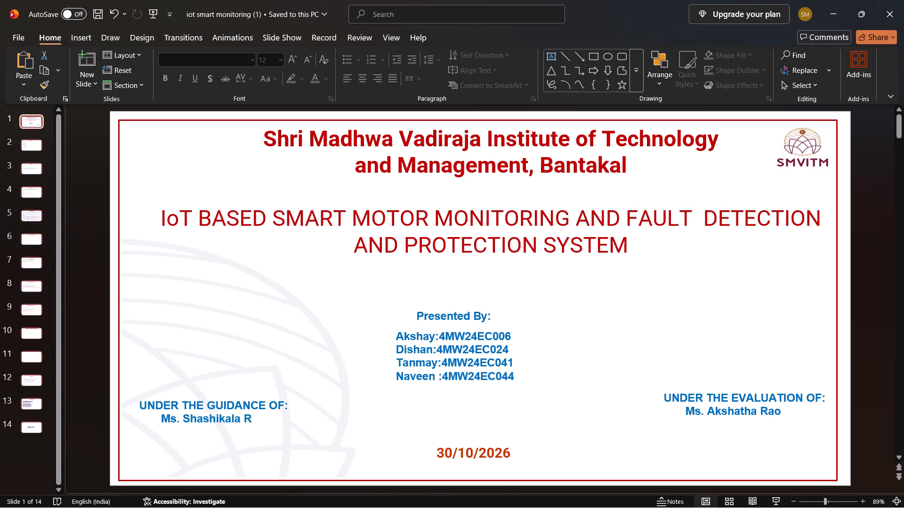
Select the whole motor monitoring project title on the title slide and save the presentation.
left_click_drag(633, 247, 586, 240)
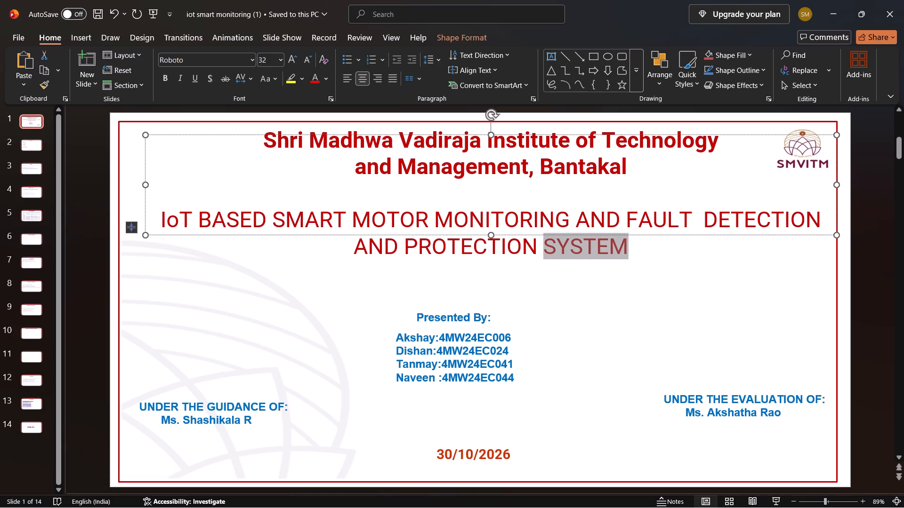
left_click_drag(586, 240, 285, 200)
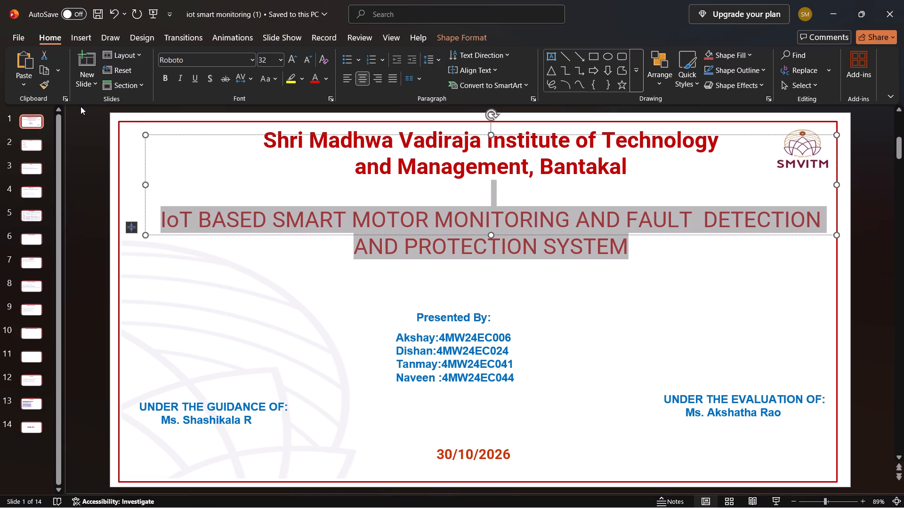
key("ctrl+s")
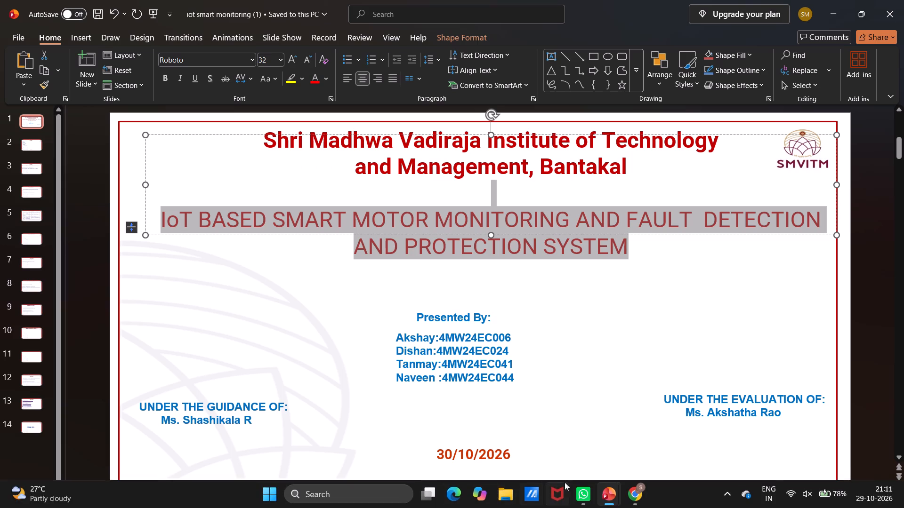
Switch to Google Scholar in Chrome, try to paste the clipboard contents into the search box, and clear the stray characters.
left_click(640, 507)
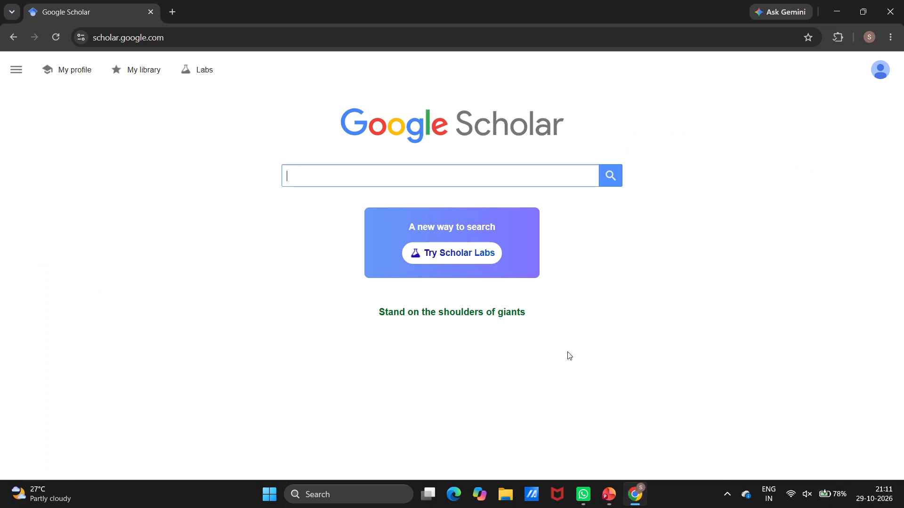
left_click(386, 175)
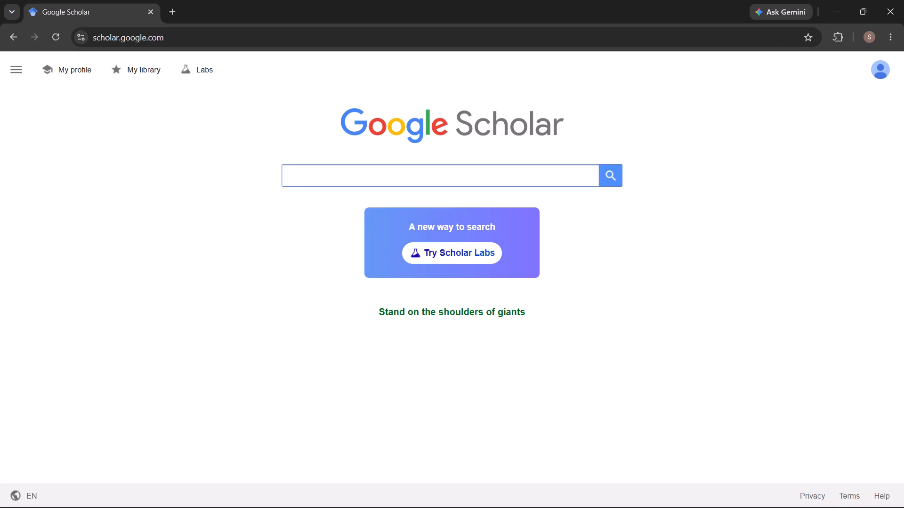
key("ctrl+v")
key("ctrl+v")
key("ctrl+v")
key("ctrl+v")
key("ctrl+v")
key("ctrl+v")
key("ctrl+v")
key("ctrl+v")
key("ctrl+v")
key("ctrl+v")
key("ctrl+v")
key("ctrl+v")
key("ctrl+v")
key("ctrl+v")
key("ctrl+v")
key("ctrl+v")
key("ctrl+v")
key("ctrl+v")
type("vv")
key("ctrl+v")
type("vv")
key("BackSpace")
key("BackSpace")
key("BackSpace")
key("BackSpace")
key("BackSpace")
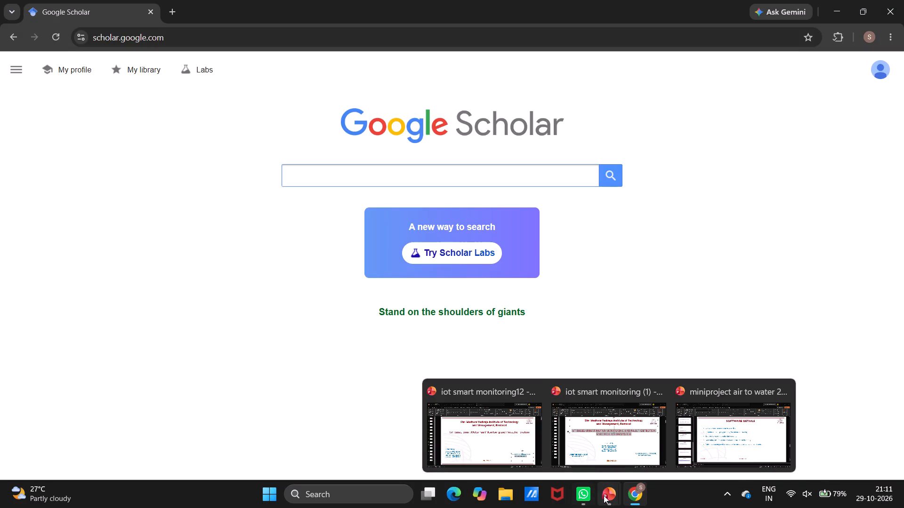
Return to the iot smart monitoring (1) presentation and paste the clipboard contents repeatedly onto its title slide.
left_click(603, 451)
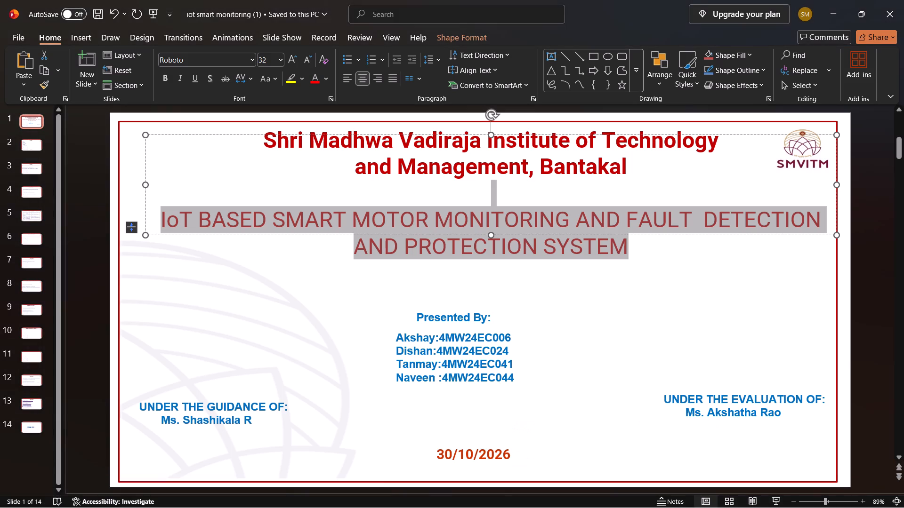
key("ctrl+v")
key("ctrl+v")
key("ctrl+v")
key("ctrl+v")
key("ctrl+v")
key("ctrl+v")
key("ctrl+v")
key("ctrl+v")
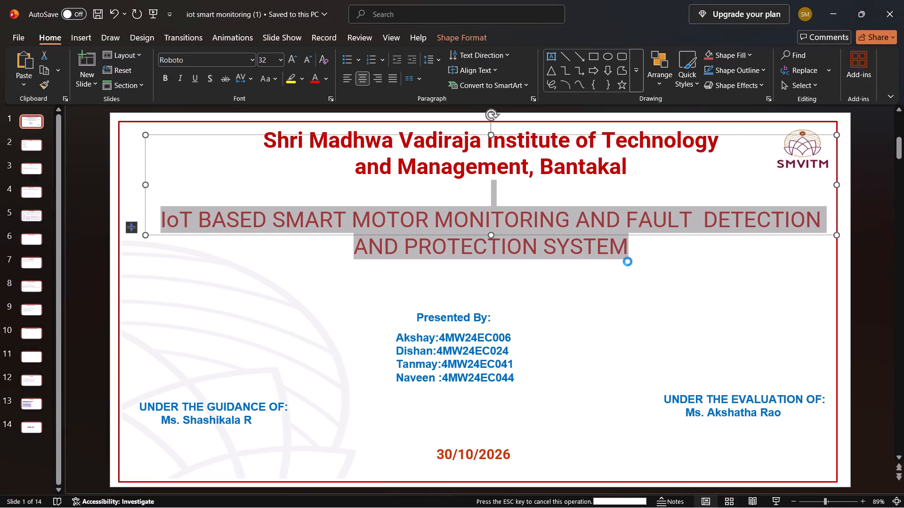
key("ctrl+v")
key("ctrl+v")
key("ctrl+v")
key("ctrl+v")
key("ctrl+v")
key("ctrl+v")
key("ctrl+v")
key("ctrl+v")
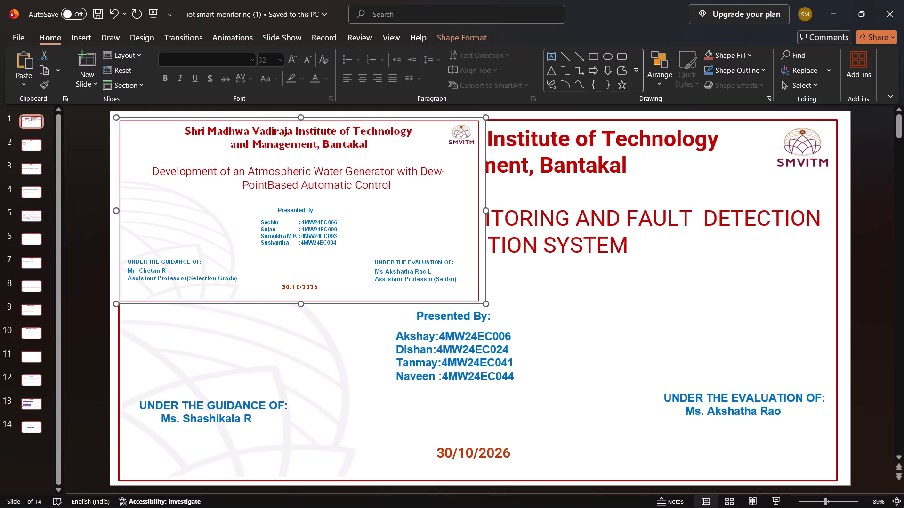
Move the topmost pasted slide picture down and partly past the title slide's lower-left edge.
left_click(471, 176)
left_click_drag(350, 140, 277, 393)
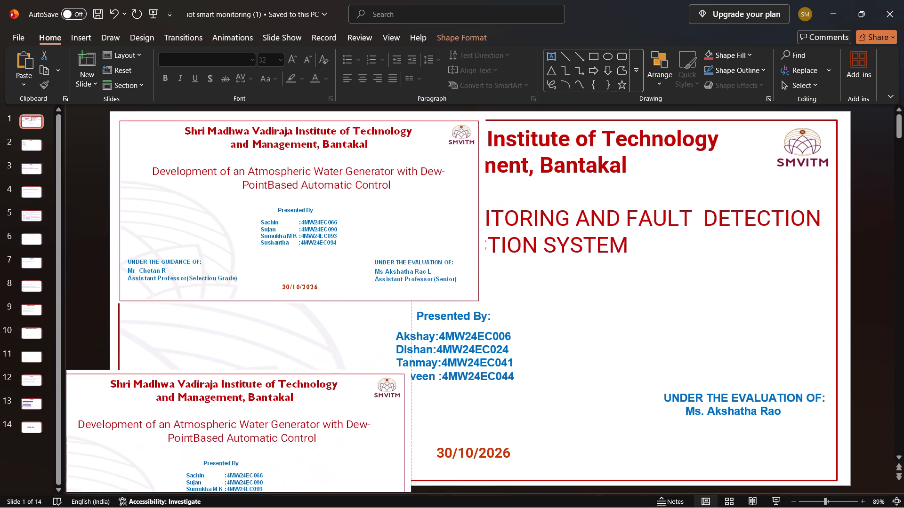
Delete the pasted Atmospheric Water Generator slide copy hanging over the title slide's lower-left edge.
left_click_drag(277, 393, 274, 394)
key("Delete")
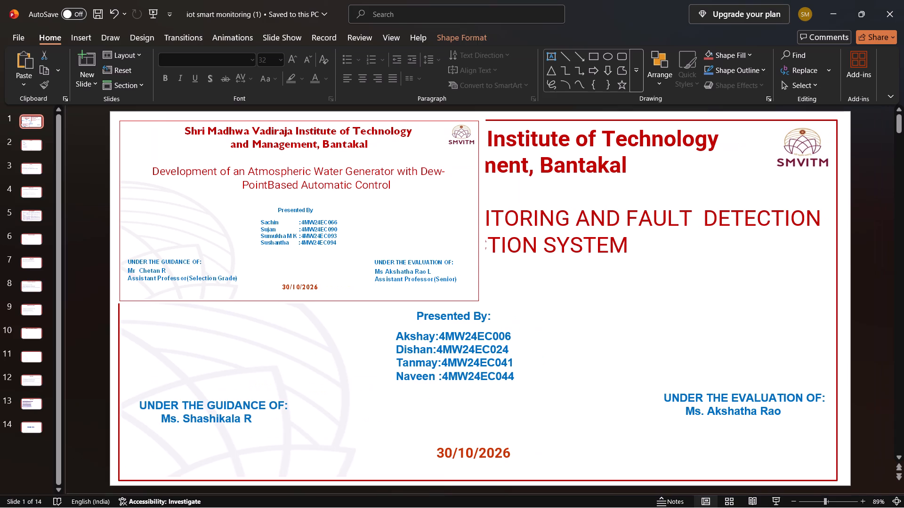
Delete three more Atmospheric Water Generator copies stacked in the title slide's upper-left corner, moving the third one down before removing it.
left_click(365, 232)
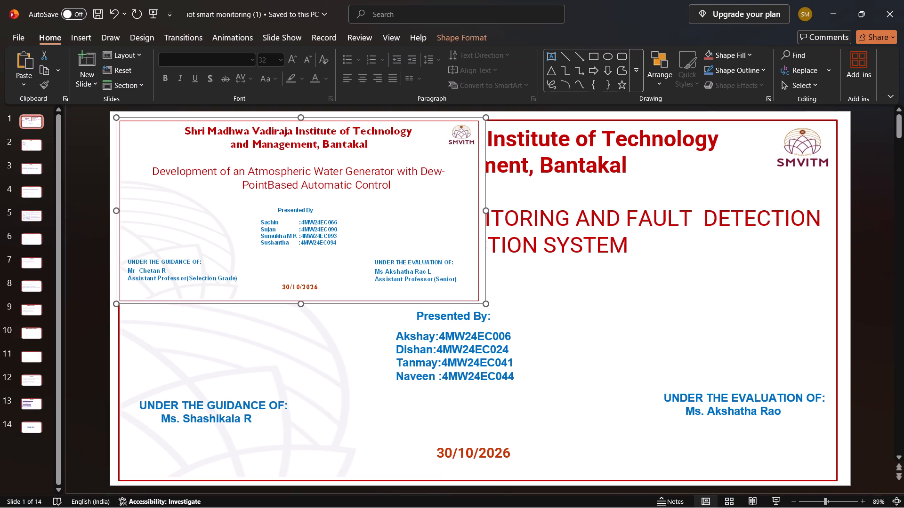
key("Delete")
left_click(383, 225)
key("Delete")
left_click_drag(400, 210, 357, 357)
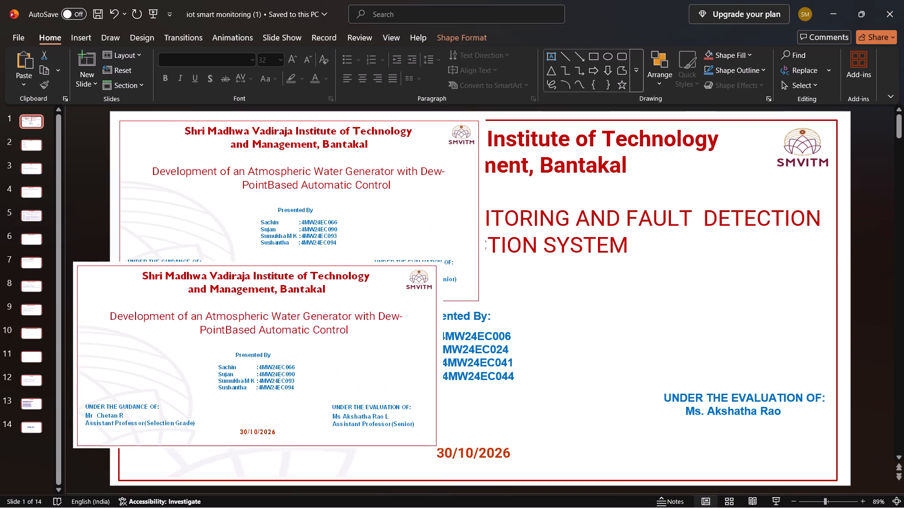
key("Delete")
Continue deleting the stacked Atmospheric Water Generator copies one by one from the title slide's upper-left corner.
left_click(397, 232)
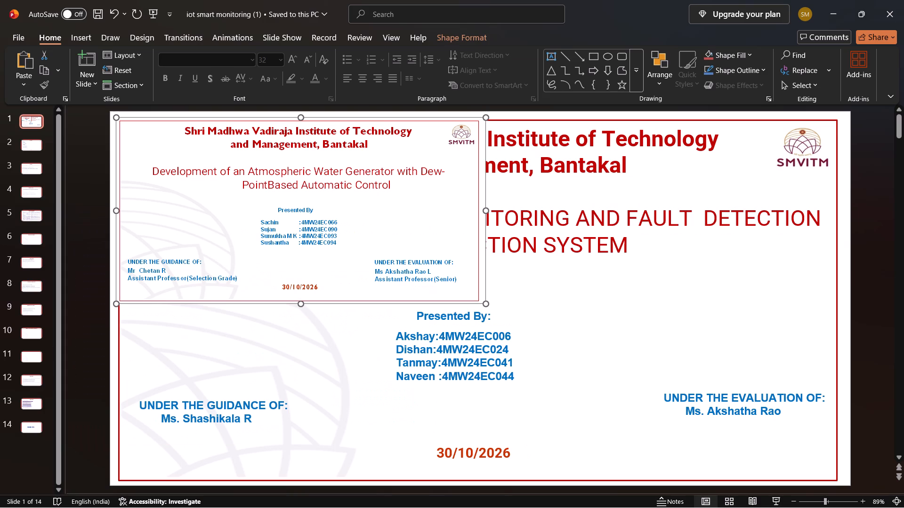
key("Delete")
key("Delete")
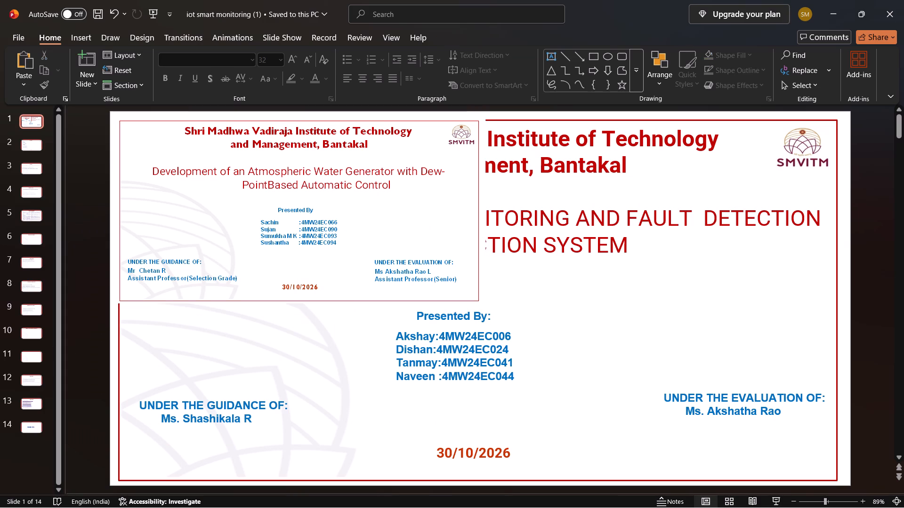
left_click(397, 232)
key("Delete")
left_click(397, 232)
key("Delete")
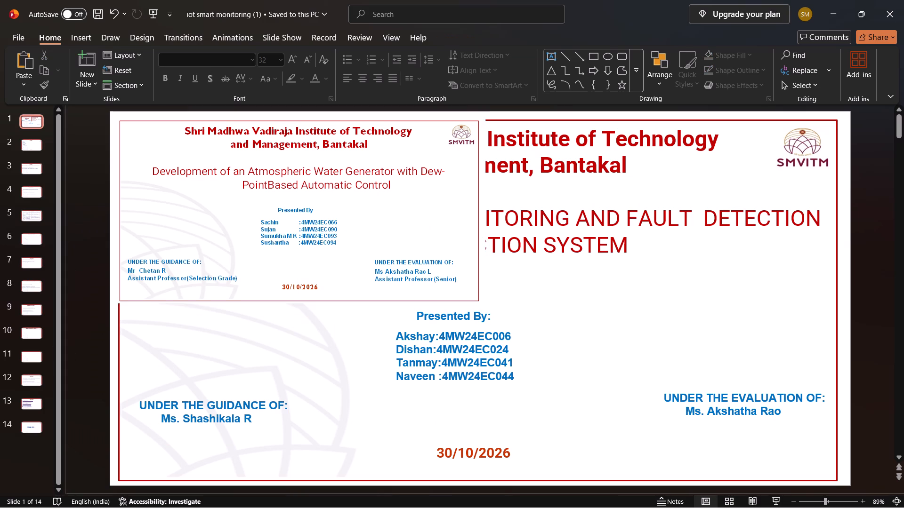
left_click(397, 232)
key("Delete")
left_click(397, 232)
key("Delete")
key("Delete")
left_click(397, 232)
key("Delete")
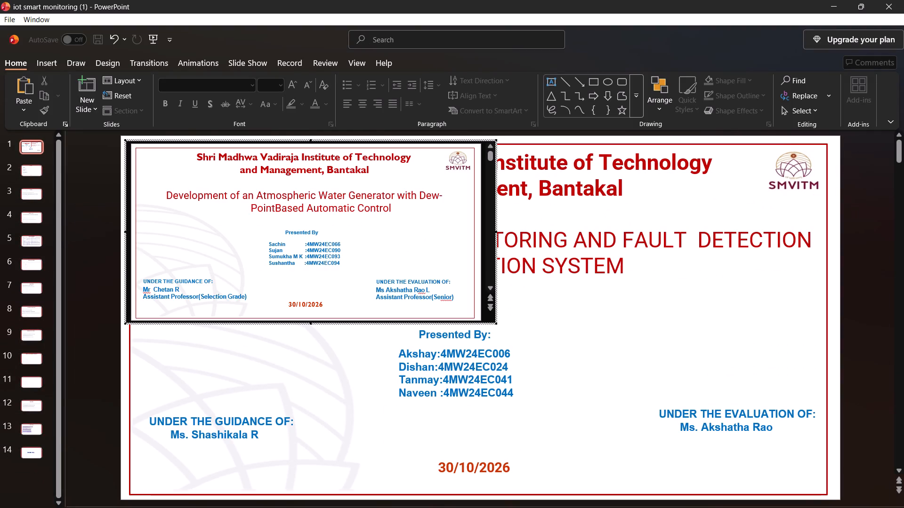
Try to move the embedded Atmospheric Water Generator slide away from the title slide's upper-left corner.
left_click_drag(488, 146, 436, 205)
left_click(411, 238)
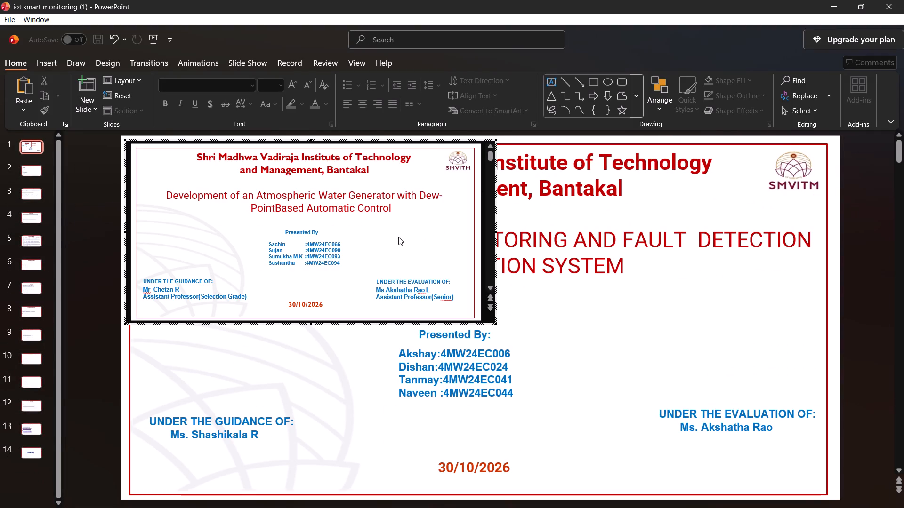
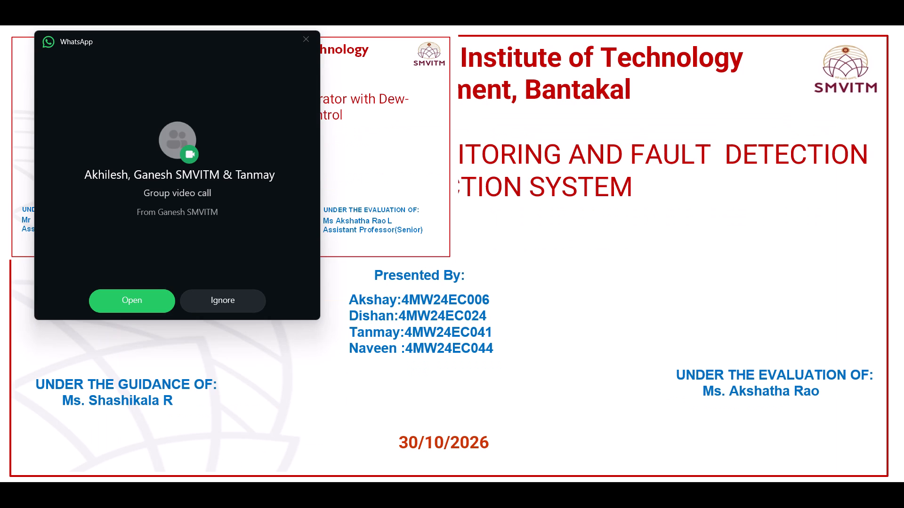
key("Right")
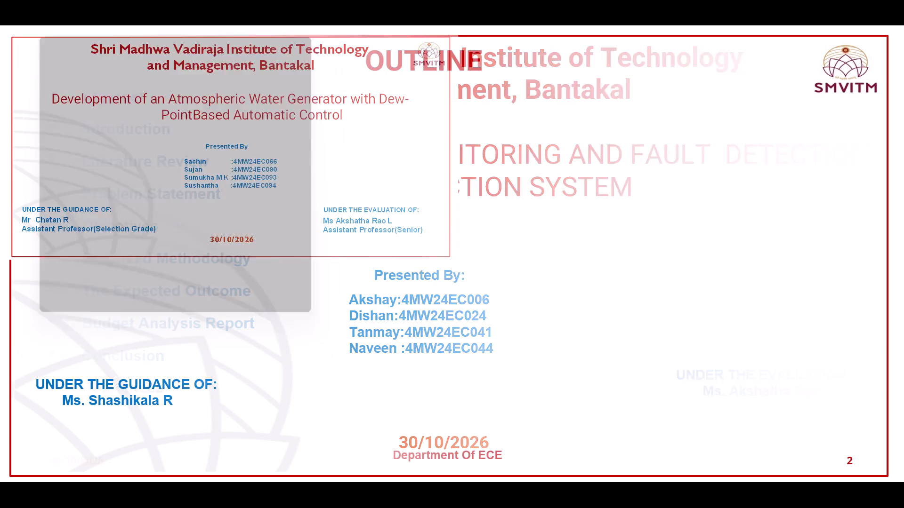
key("Left")
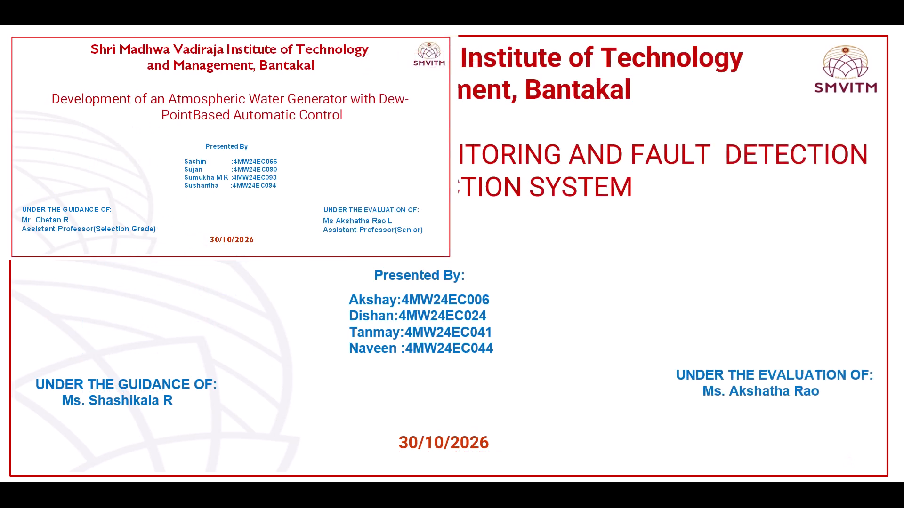
key("Escape")
Undo the recent edits repeatedly, as far back as possible, to remove the slide pictures pasted onto the title slide.
key("ctrl+z")
key("ctrl+z")
key("ctrl+z")
key("ctrl+z")
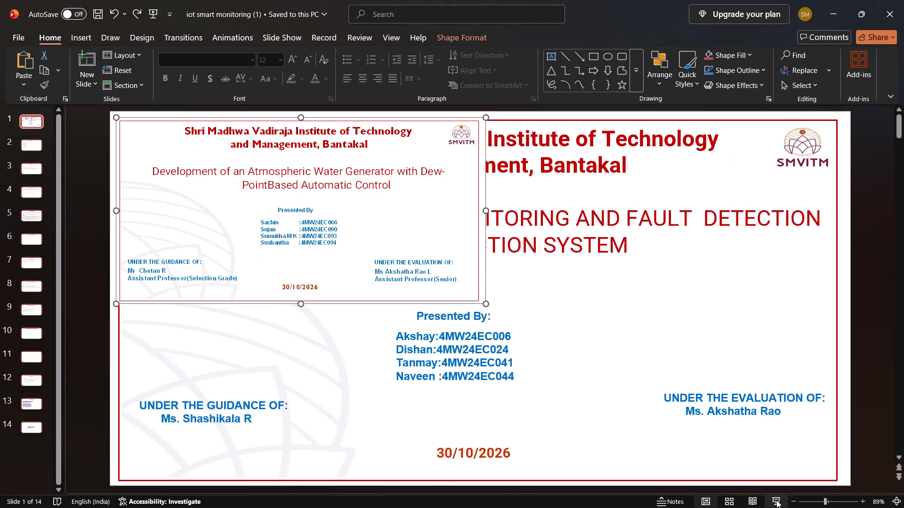
key("ctrl+z")
key("ctrl+z")
key("ctrl+z")
key("ctrl+z")
key("ctrl+z")
key("ctrl+z")
key("ctrl+z")
key("ctrl+z")
key("ctrl+z")
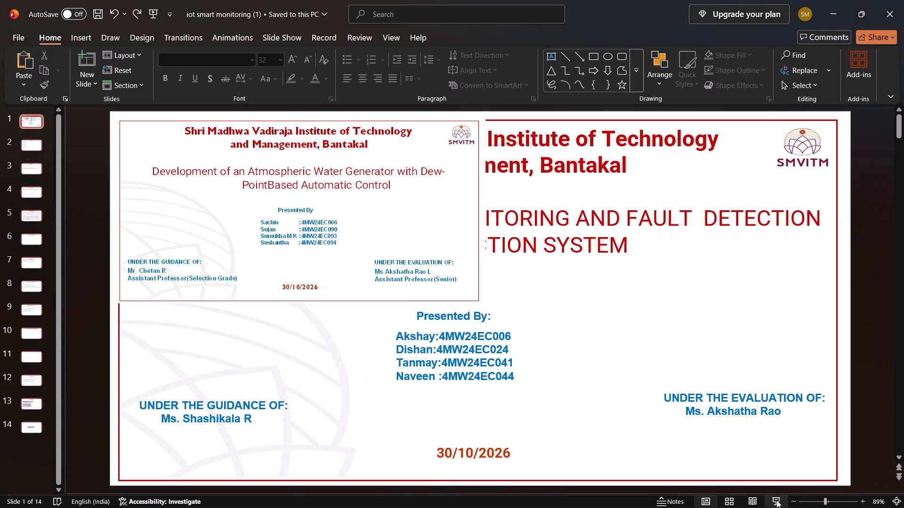
key("ctrl+z")
key("ctrl+z")
key("ctrl+z")
key("ctrl+z")
key("ctrl+z")
key("ctrl+z")
key("ctrl+z")
key("ctrl+z")
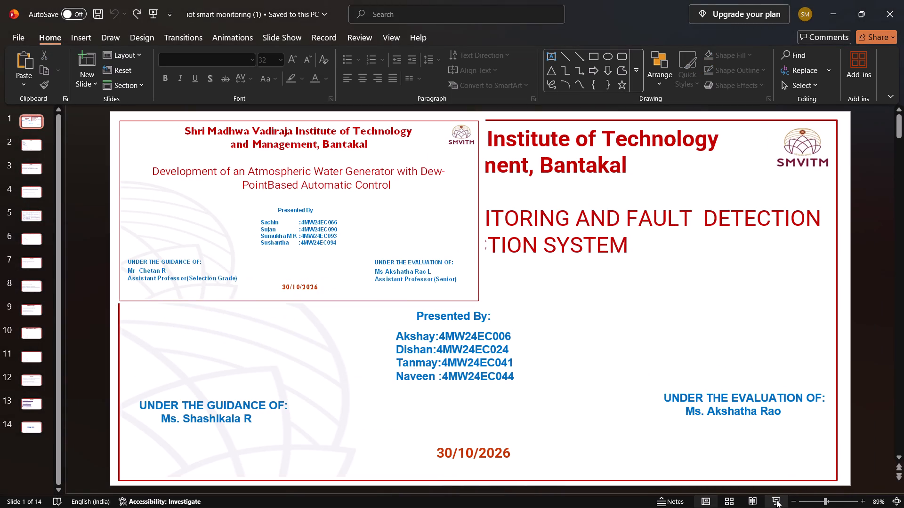
key("ctrl+z")
key("ctrl+z")
key("ctrl+z")
key("ctrl+z")
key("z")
key("ctrl+z")
key("ctrl+z")
key("ctrl+z")
key("ctrl+z")
key("ctrl+z")
key("ctrl+z")
key("ctrl+z")
key("ctrl+z")
key("ctrl+z")
key("ctrl+z")
key("ctrl+z")
key("ctrl+z")
key("ctrl+z")
key("ctrl+z")
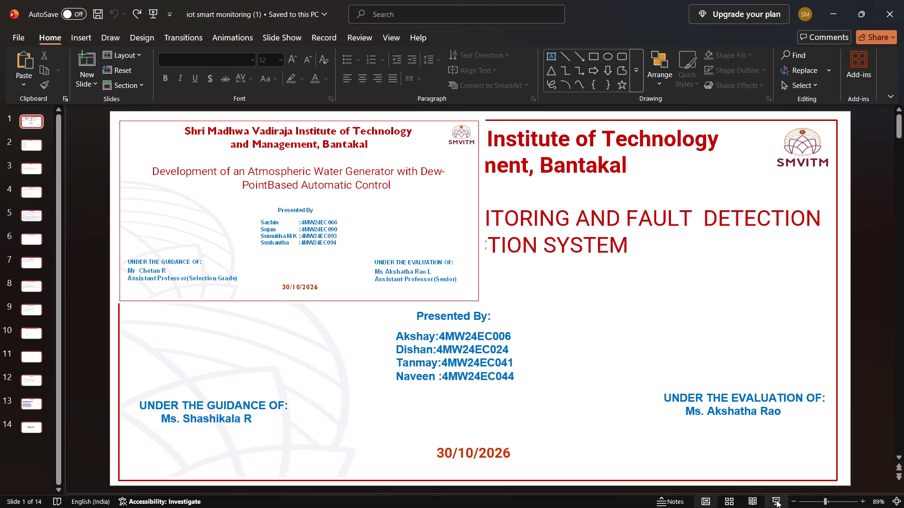
key("ctrl+z")
key("ctrl+z")
Select the remaining Atmospheric Water Generator slide picture on the title slide.
left_click(417, 238)
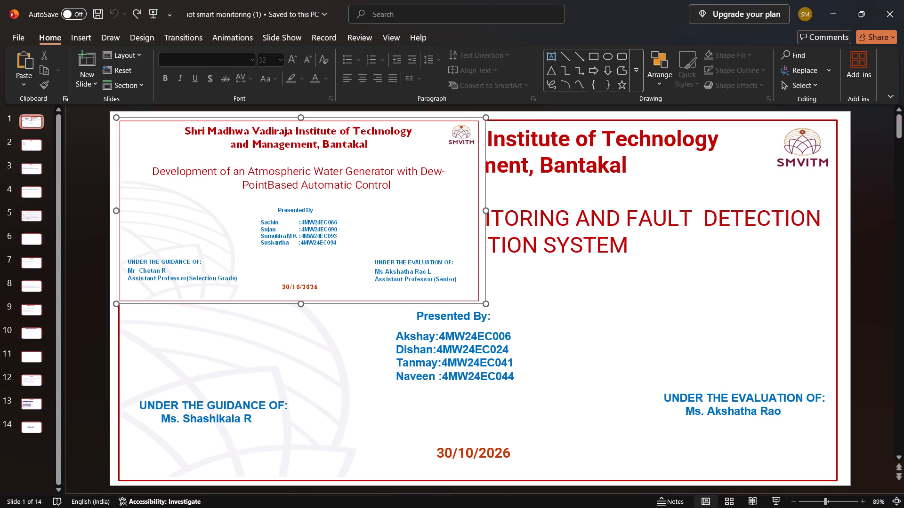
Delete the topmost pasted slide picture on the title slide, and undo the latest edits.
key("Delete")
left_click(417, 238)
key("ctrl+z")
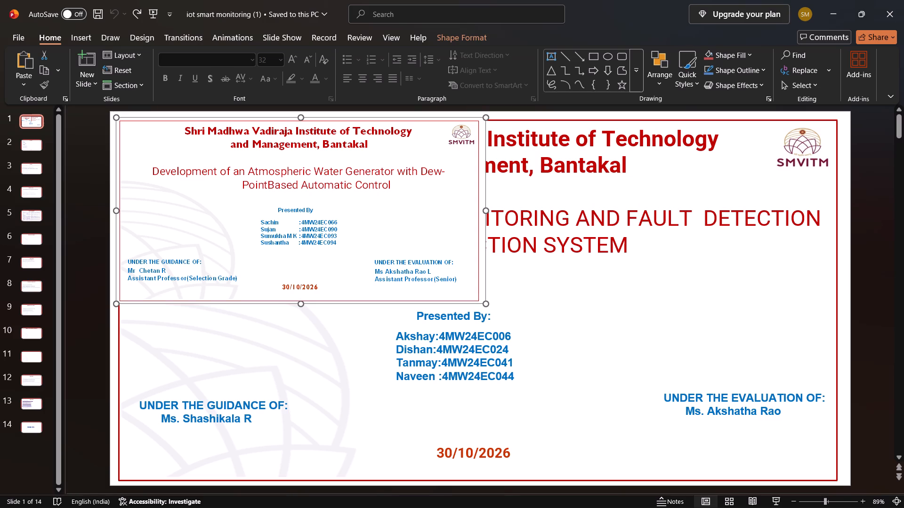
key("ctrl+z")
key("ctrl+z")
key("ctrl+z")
Shrink the topmost pasted slide picture from its upper-left corner inward on the title slide.
left_click_drag(119, 119, 172, 178)
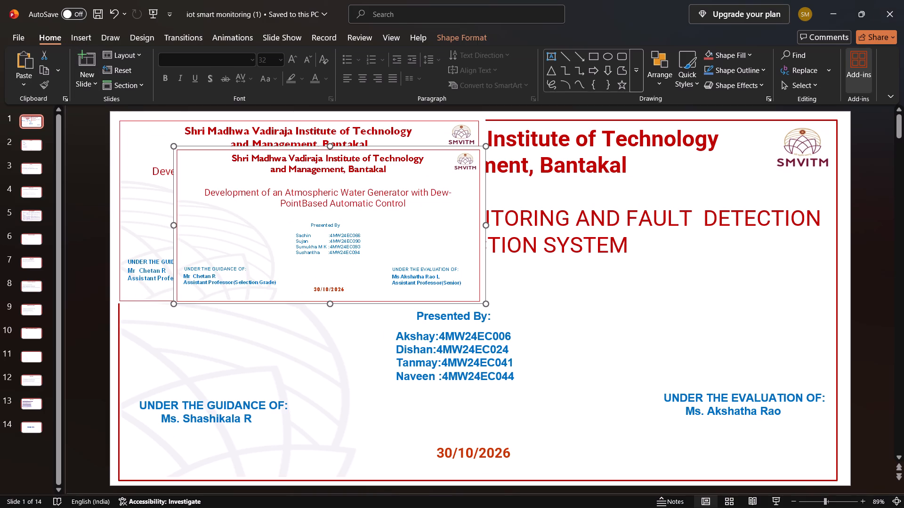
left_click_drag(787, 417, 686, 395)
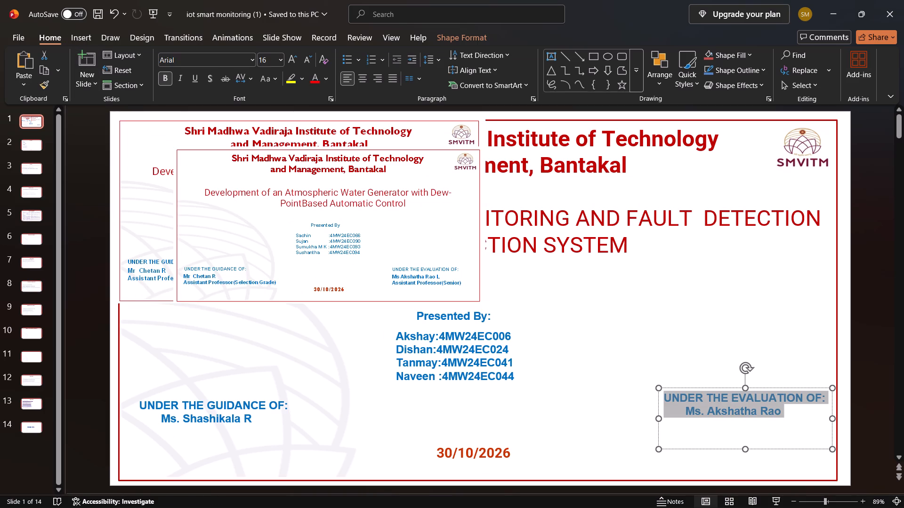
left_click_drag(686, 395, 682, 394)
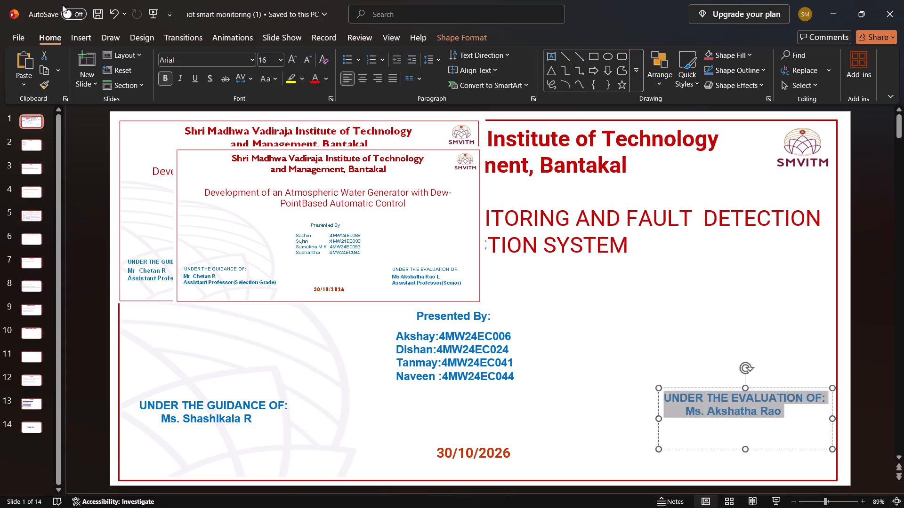
Turn on AutoSave by uploading the presentation to OneDrive - Personal, and save it.
left_click(78, 12)
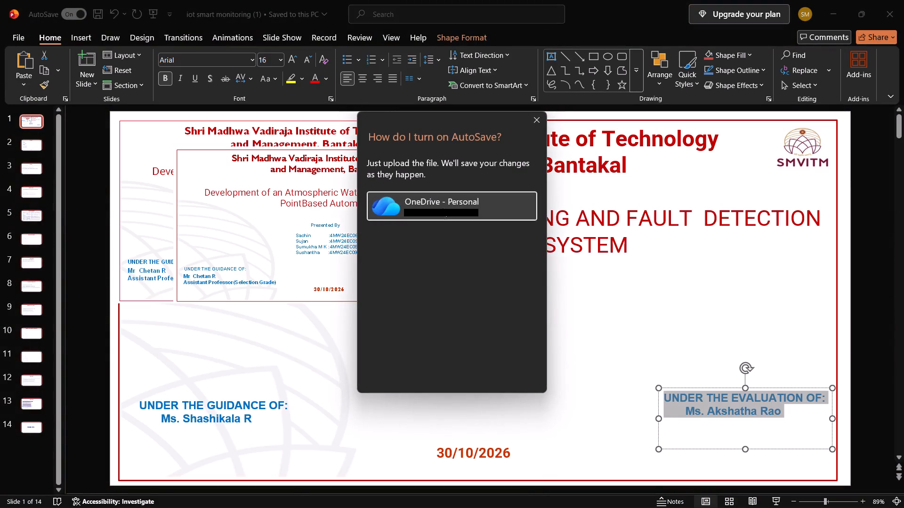
left_click(432, 208)
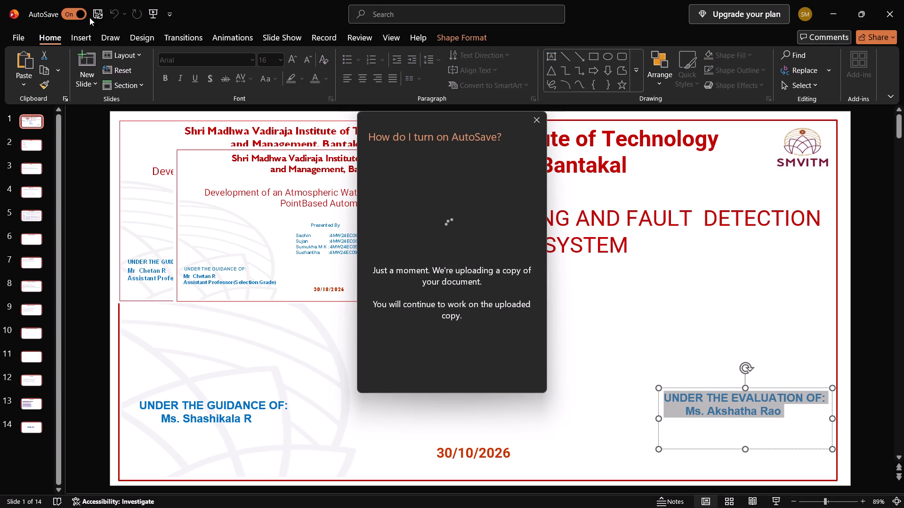
triple_click(101, 12)
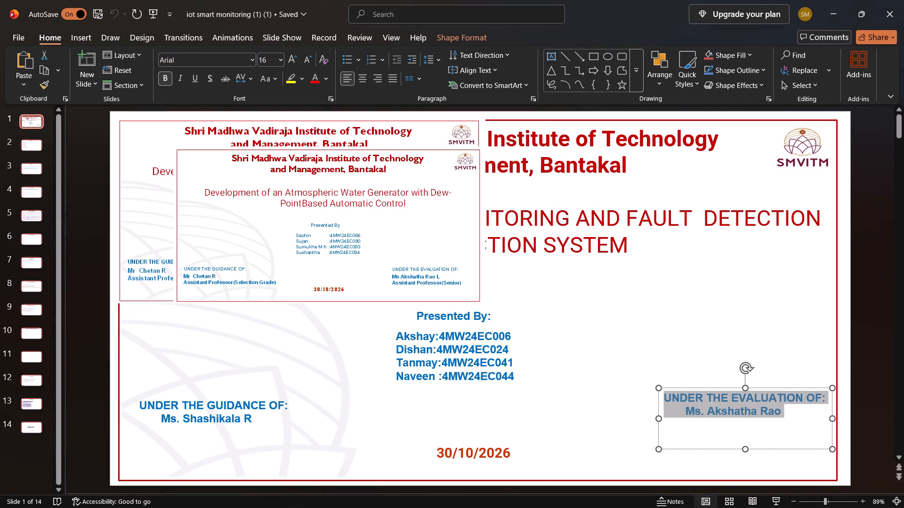
Close the iot smart monitoring (1) (1) presentation and the Chrome window, and try to close the miniproject air to water presentation.
left_click(868, 56)
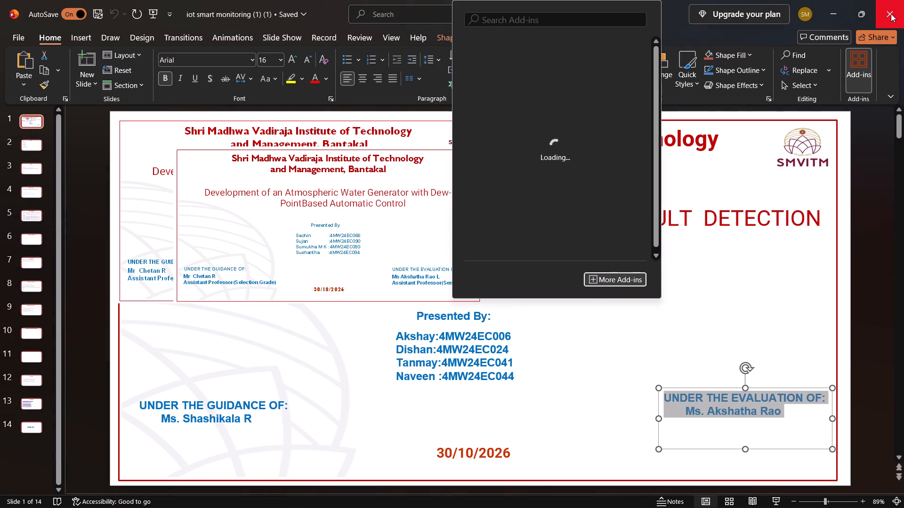
left_click(891, 14)
left_click(891, 14)
left_click(891, 14)
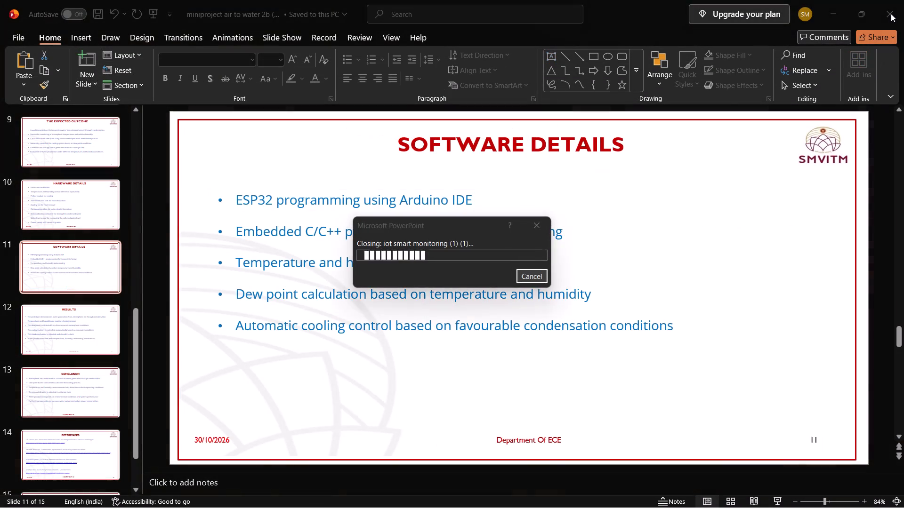
triple_click(891, 14)
triple_click(891, 14)
triple_click(891, 14)
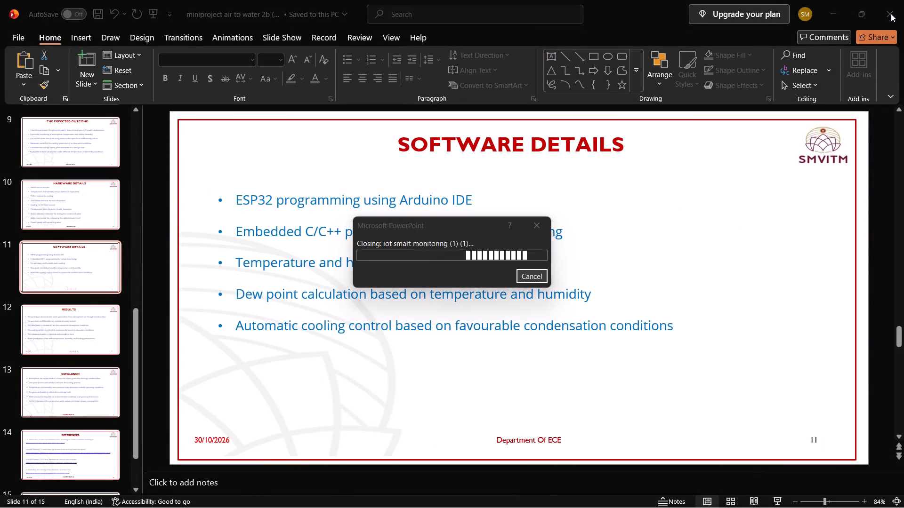
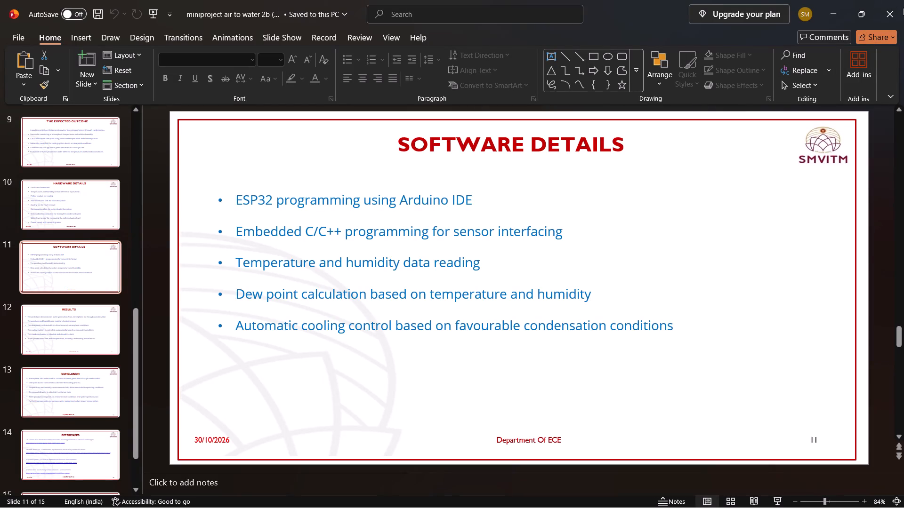
Close the miniproject air to water 2b and iot smart monitoring12 presentations.
left_click(902, 9)
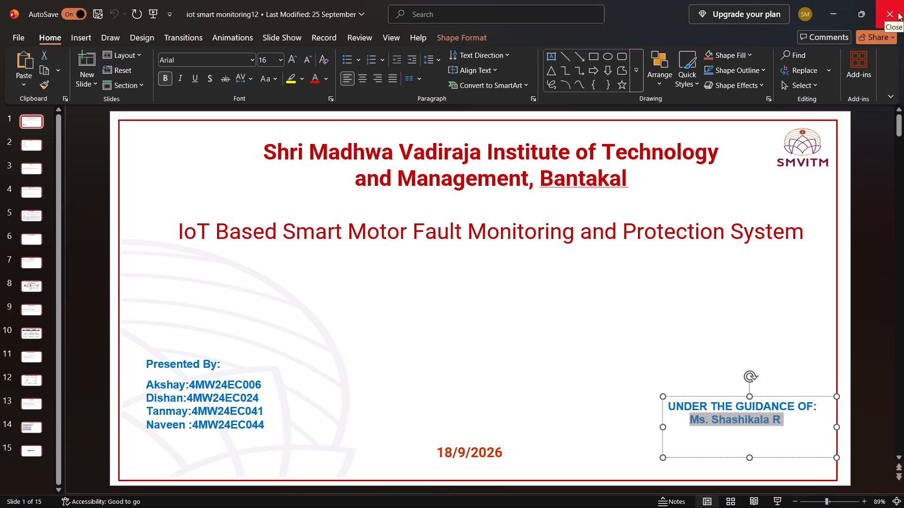
left_click(897, 11)
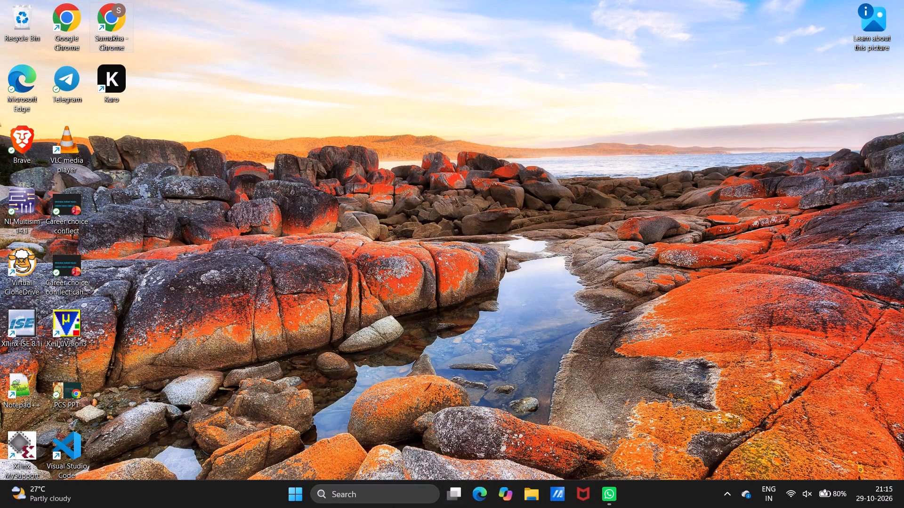
Open File Explorer at its Home view to reach the recent presentation files.
left_click(524, 494)
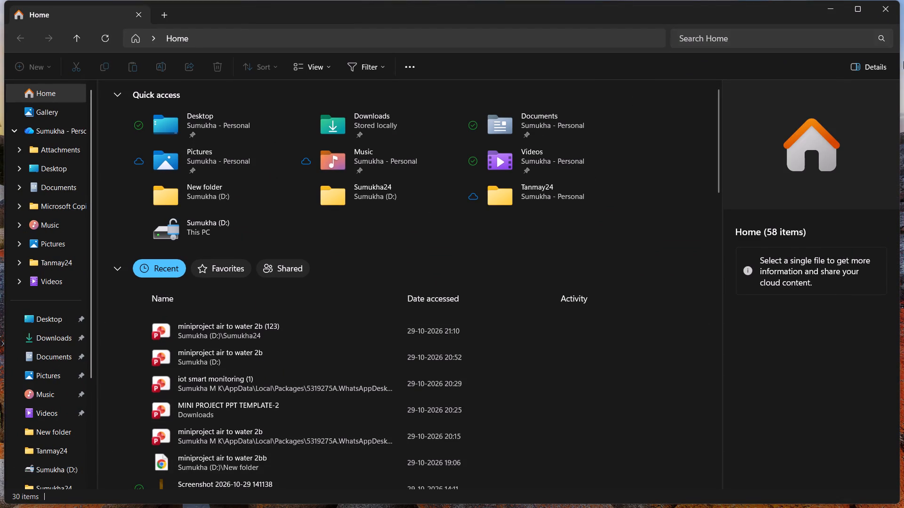
left_click(888, 6)
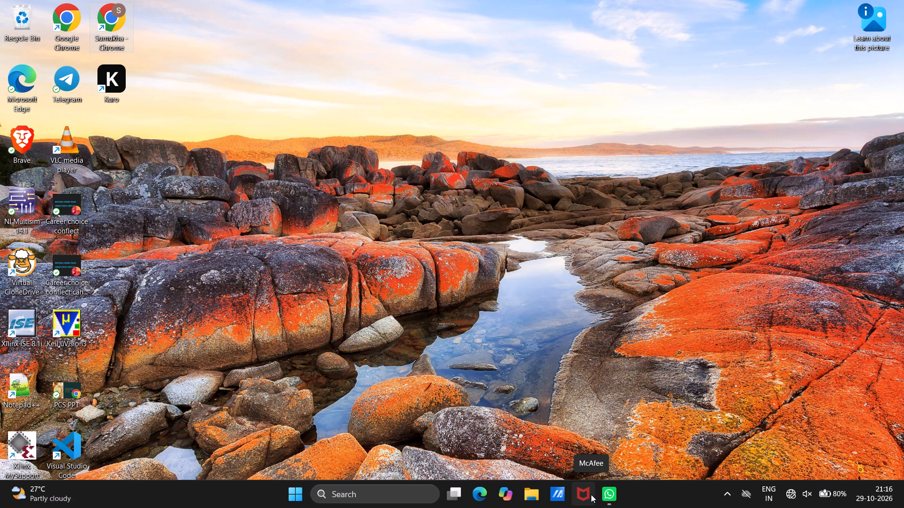
left_click(534, 498)
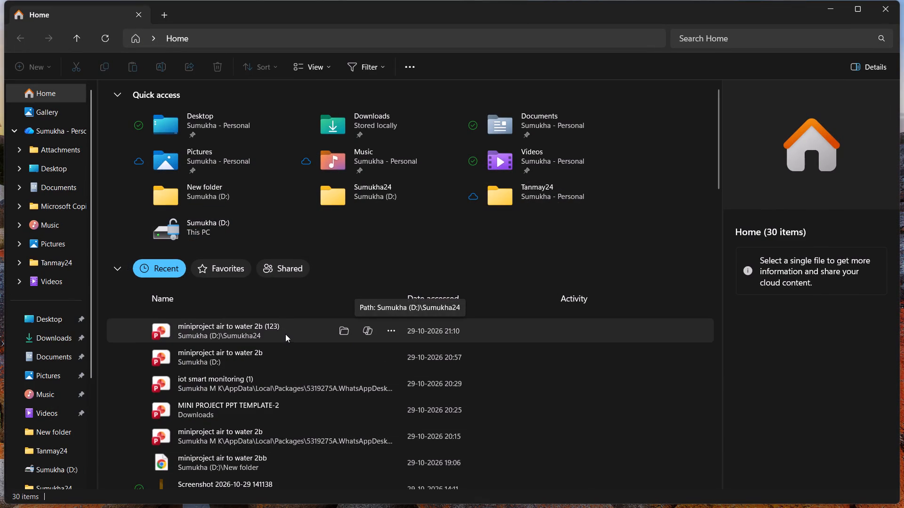
Open the recent presentation miniproject air to water 2b (123) from the Sumukha24 folder on drive D.
double_click(276, 331)
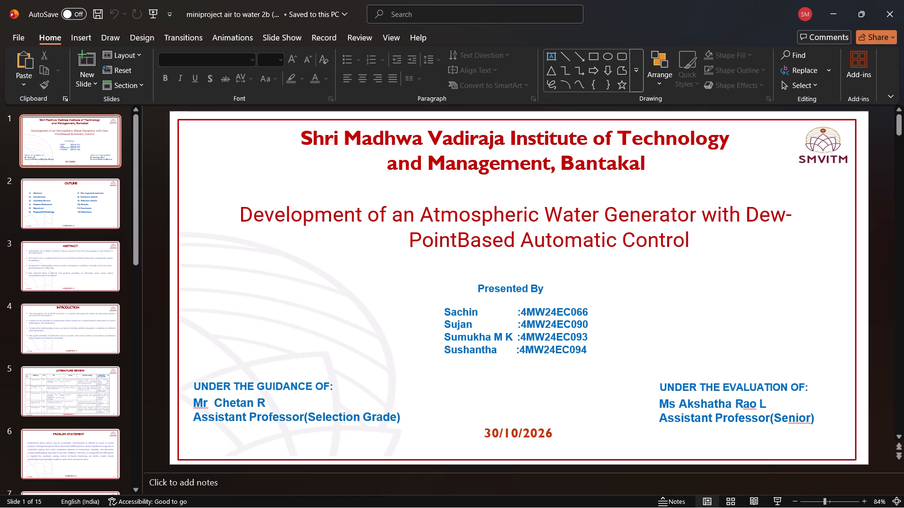
Copy the "UNDER THE EVALUATION OF:" text box from the title slide.
left_click(820, 405)
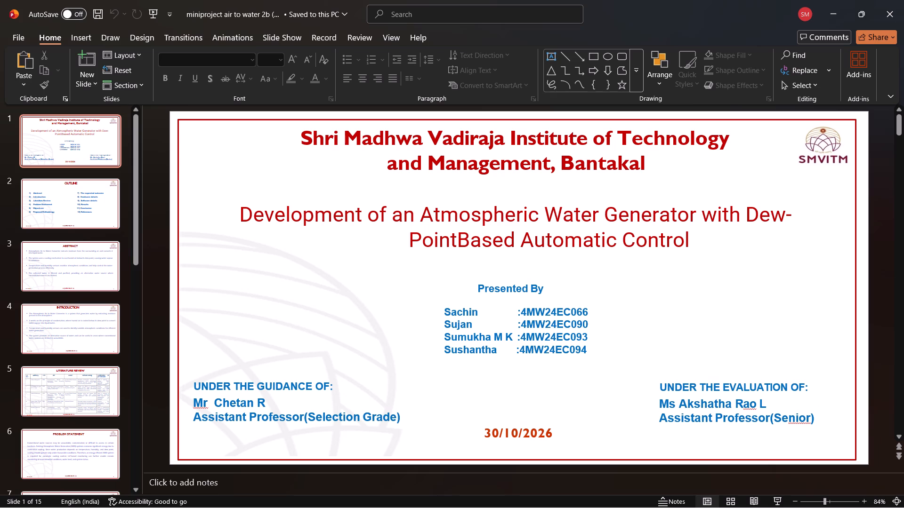
left_click(798, 409)
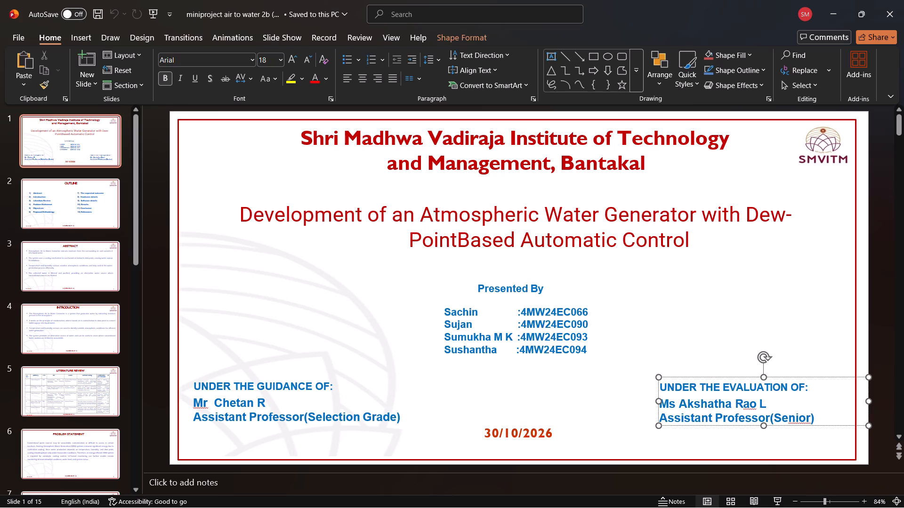
key("ctrl+c")
key("ctrl+c")
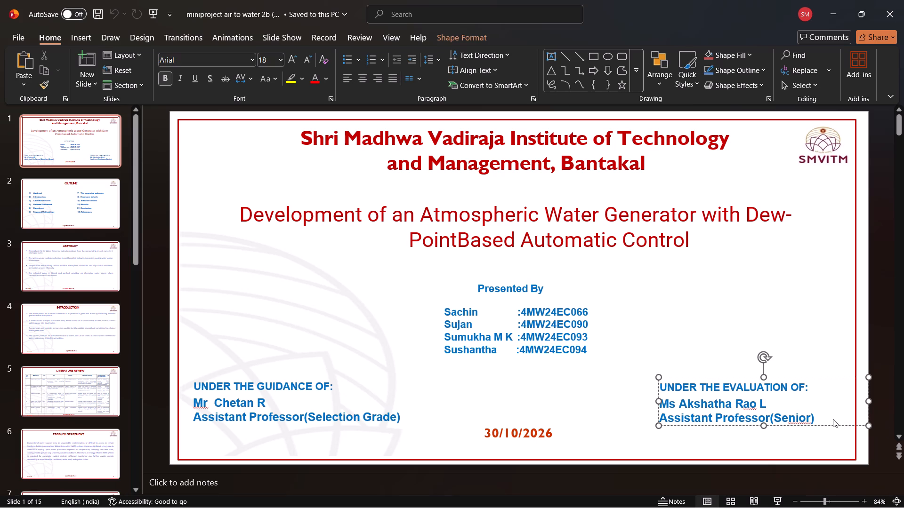
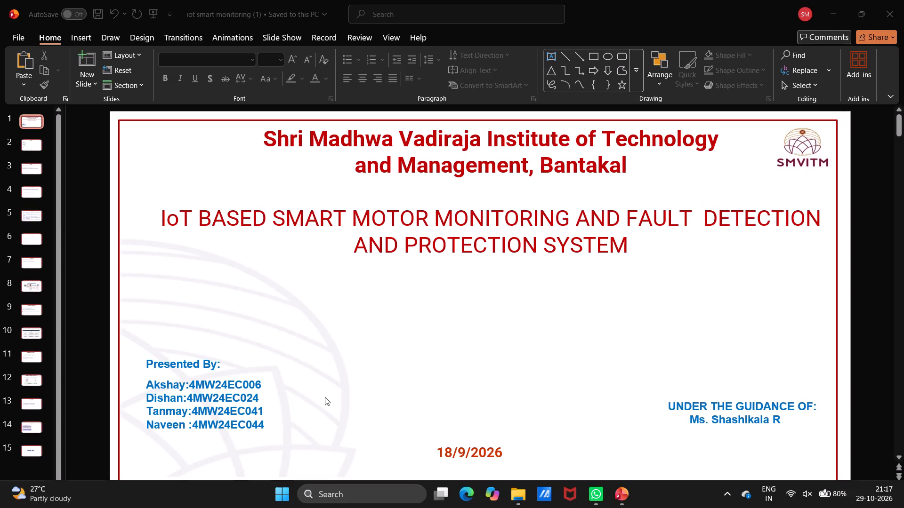
Switch to the iot smart monitoring (1) presentation and move the title slide's student names text box to the slide's centre, above the date.
left_click(227, 405)
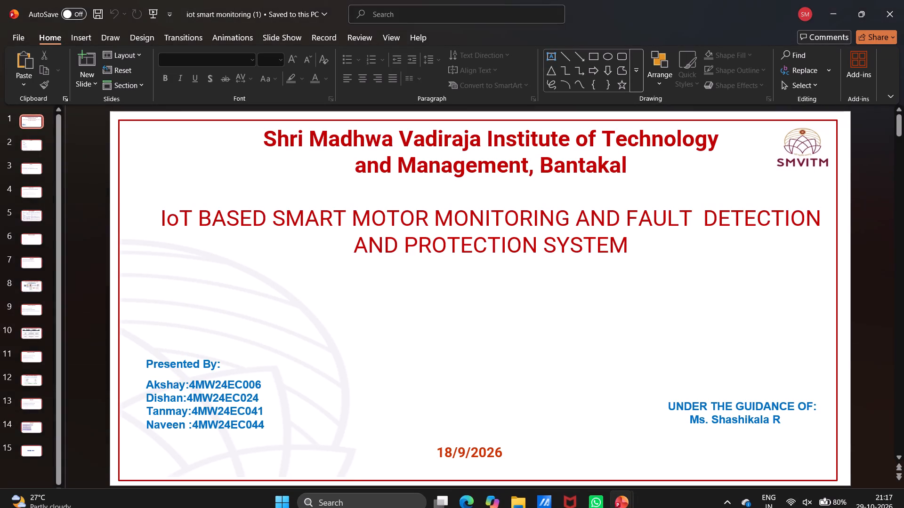
left_click(272, 387)
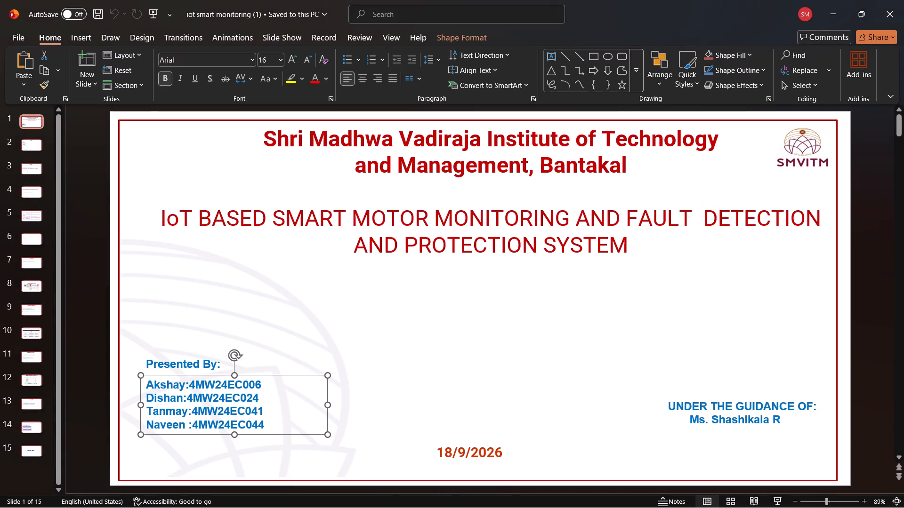
left_click_drag(264, 374, 411, 324)
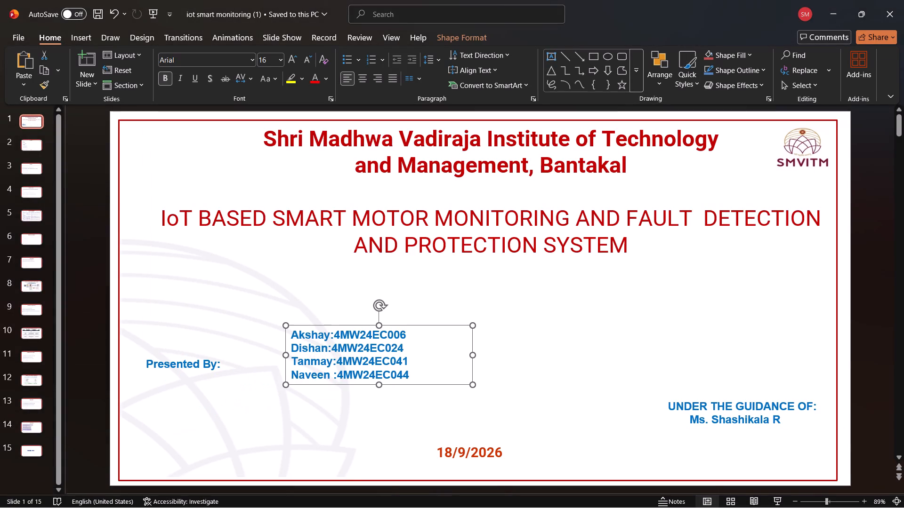
left_click_drag(399, 325, 471, 318)
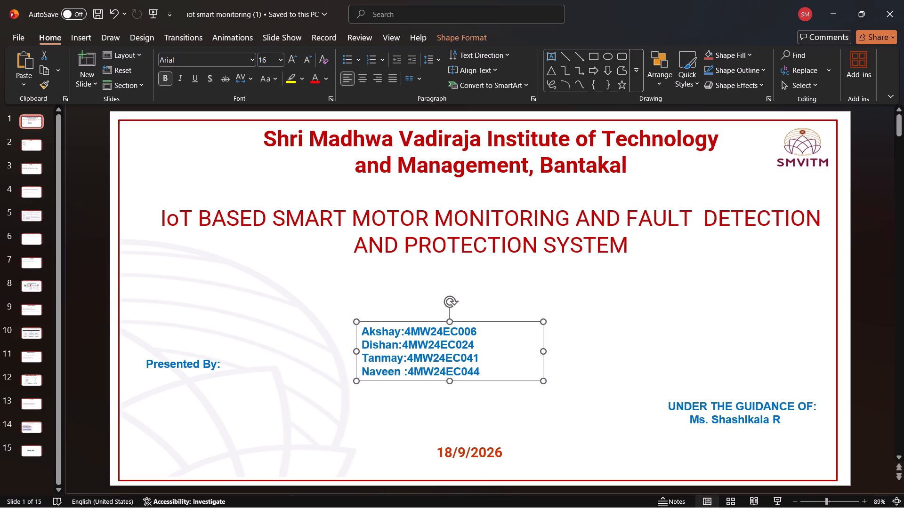
Move the team members' names text box on the title slide across to the centre, above the date.
left_click_drag(478, 320, 535, 320)
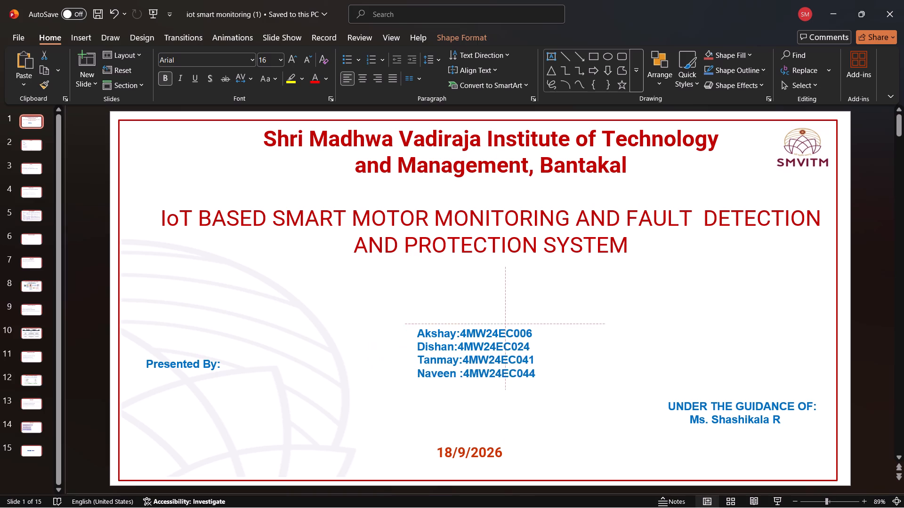
left_click_drag(535, 320, 542, 322)
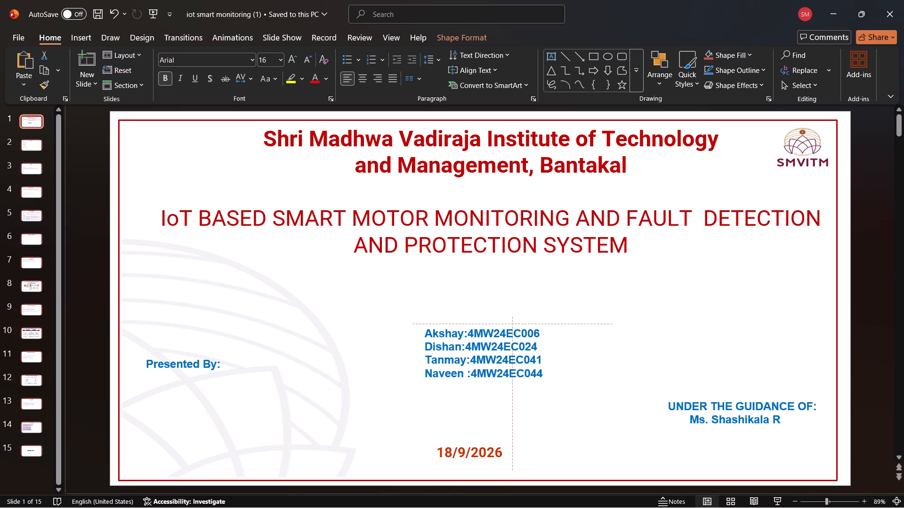
left_click_drag(542, 322, 546, 316)
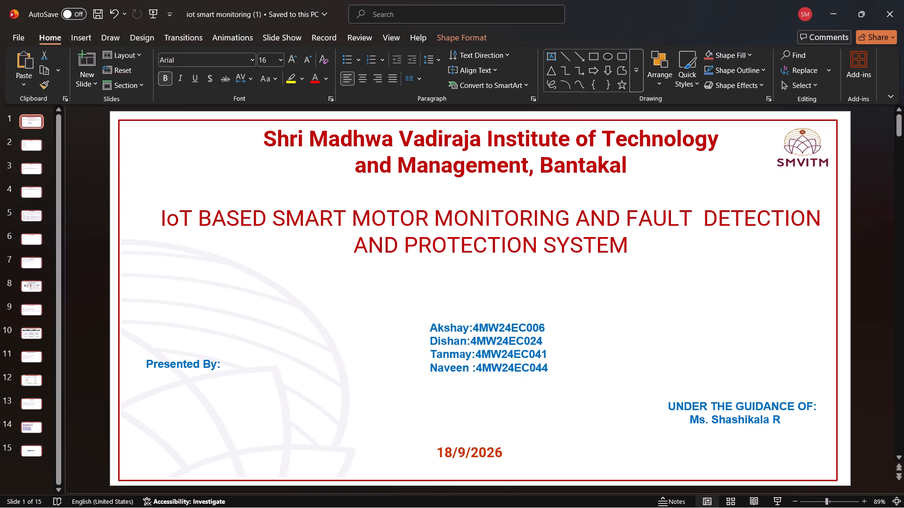
left_click_drag(546, 316, 547, 318)
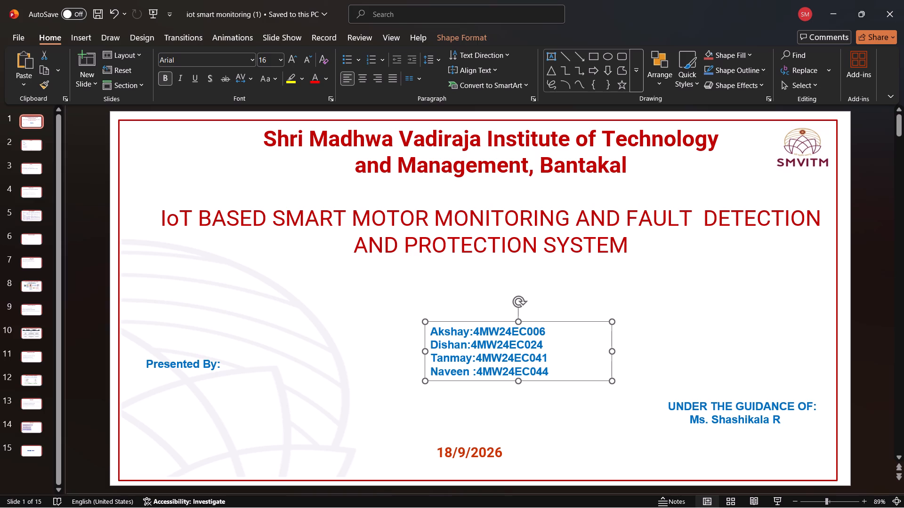
left_click_drag(498, 320, 508, 319)
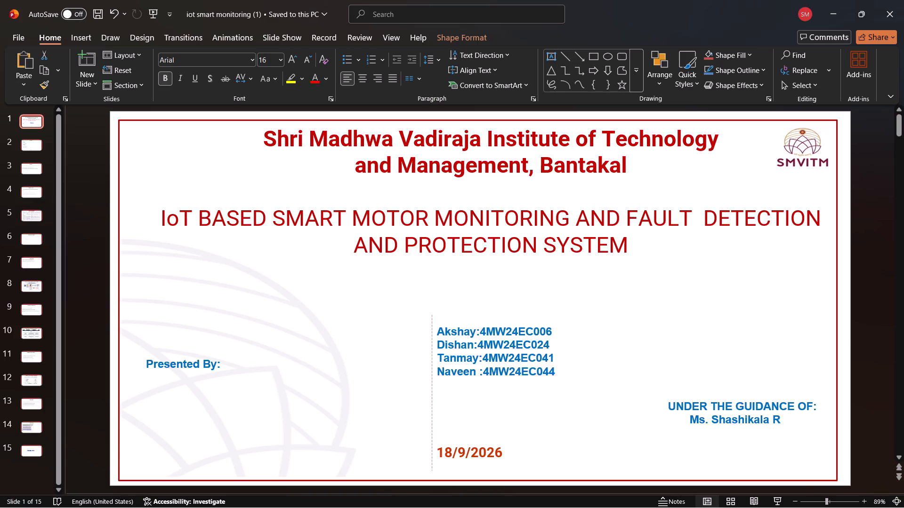
left_click_drag(508, 319, 509, 322)
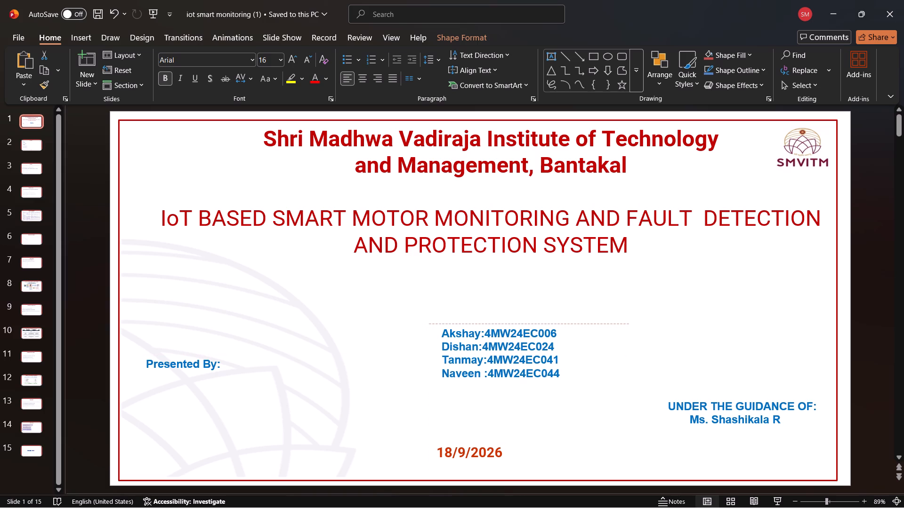
left_click_drag(509, 322, 511, 321)
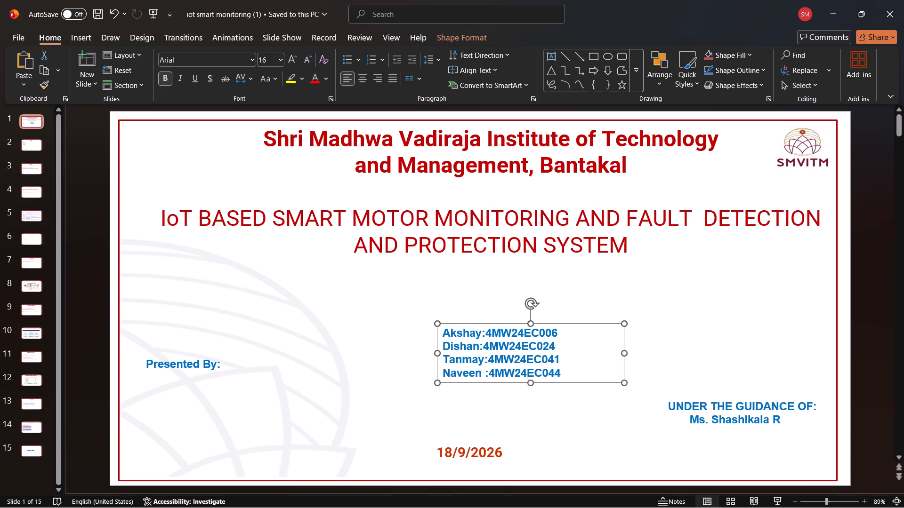
Move the "Presented By:" text box to the slide's centre, directly above the team members' names.
left_click(185, 365)
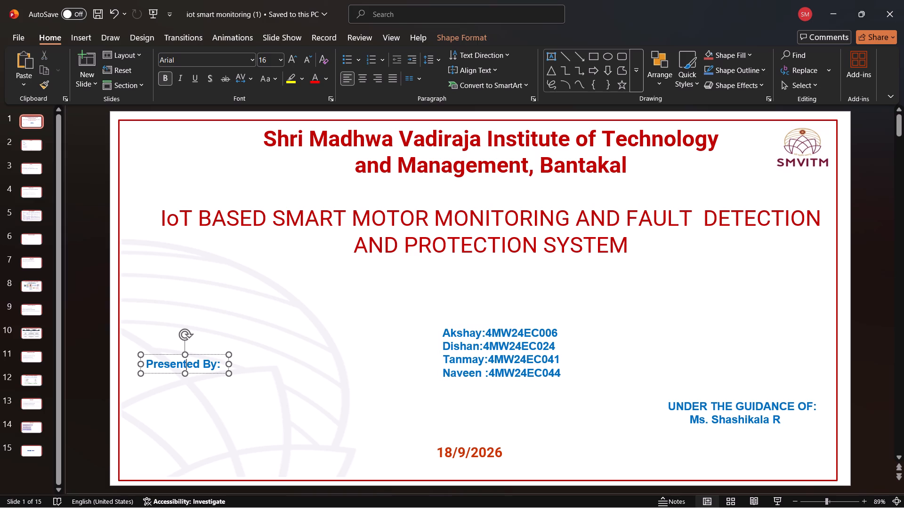
left_click_drag(194, 353, 500, 301)
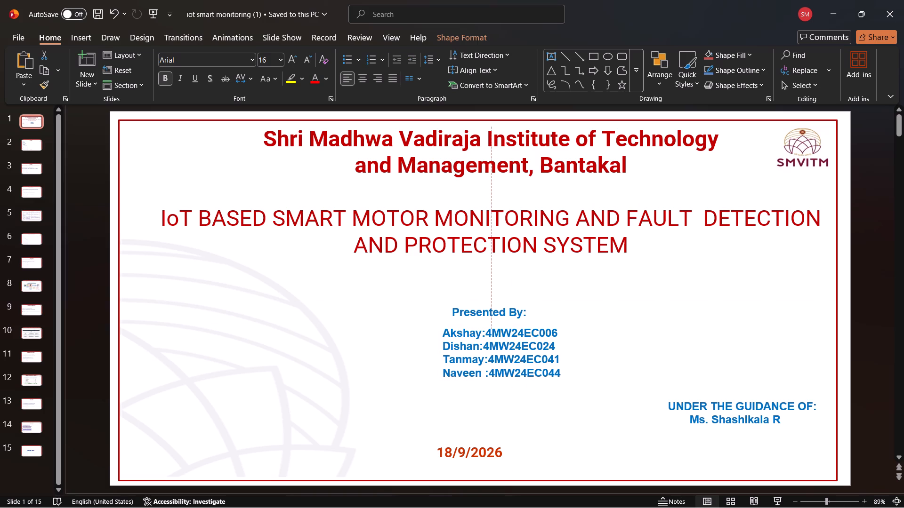
left_click_drag(500, 301, 506, 302)
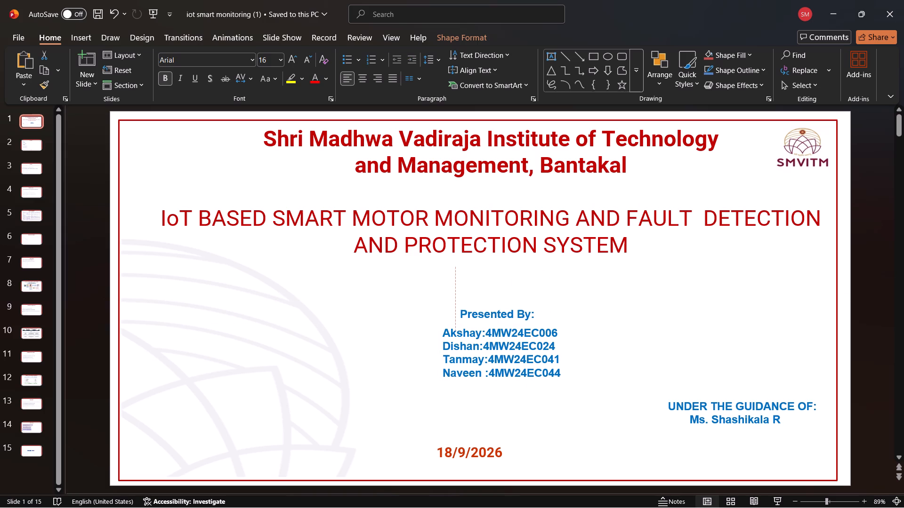
left_click_drag(506, 302, 506, 302)
Reposition the names text box just beneath "Presented By:", lining up its text with the start of the date below.
left_click_drag(496, 353, 505, 350)
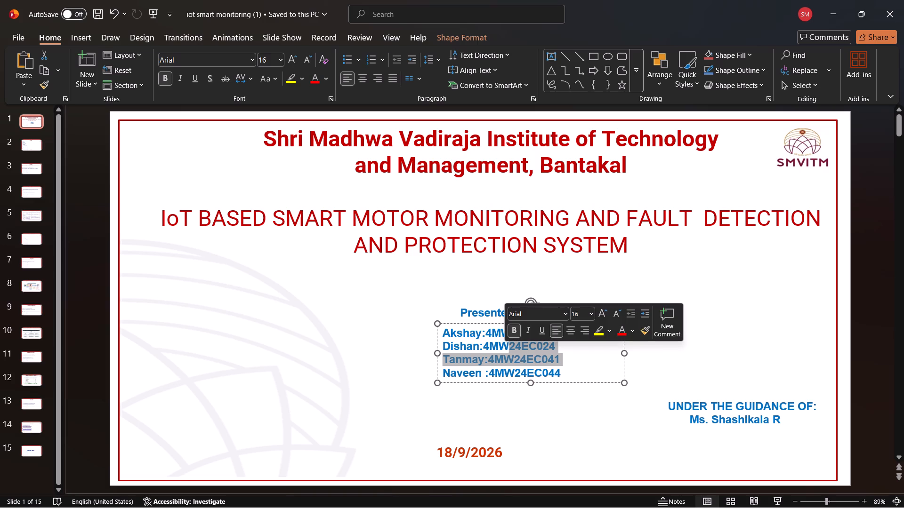
left_click_drag(625, 364, 645, 360)
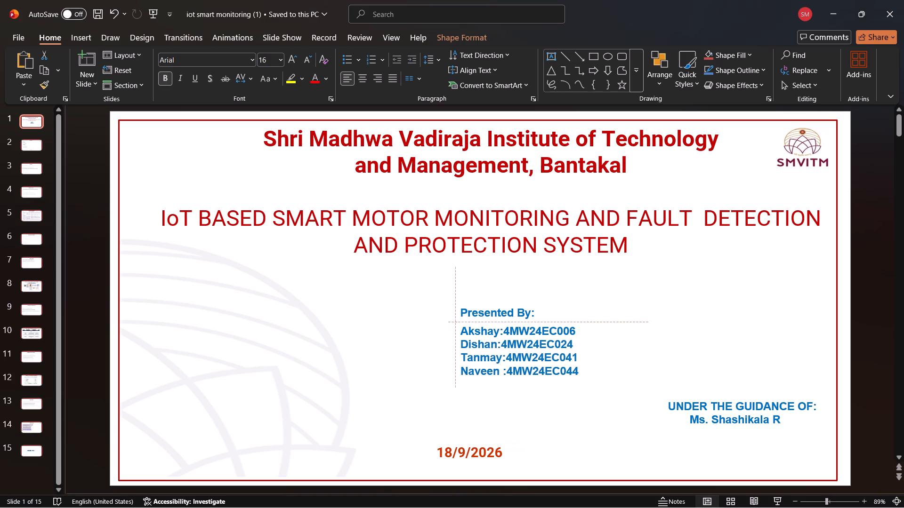
left_click_drag(645, 360, 627, 362)
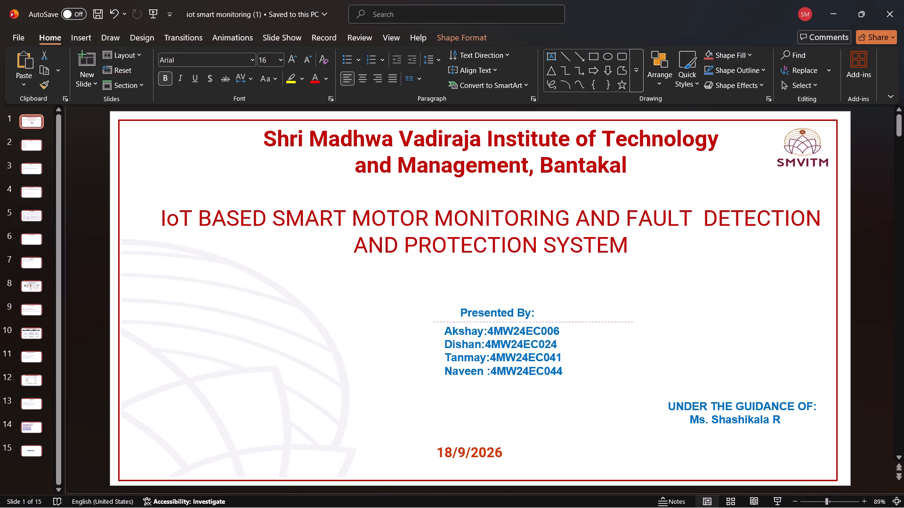
left_click_drag(627, 362, 621, 359)
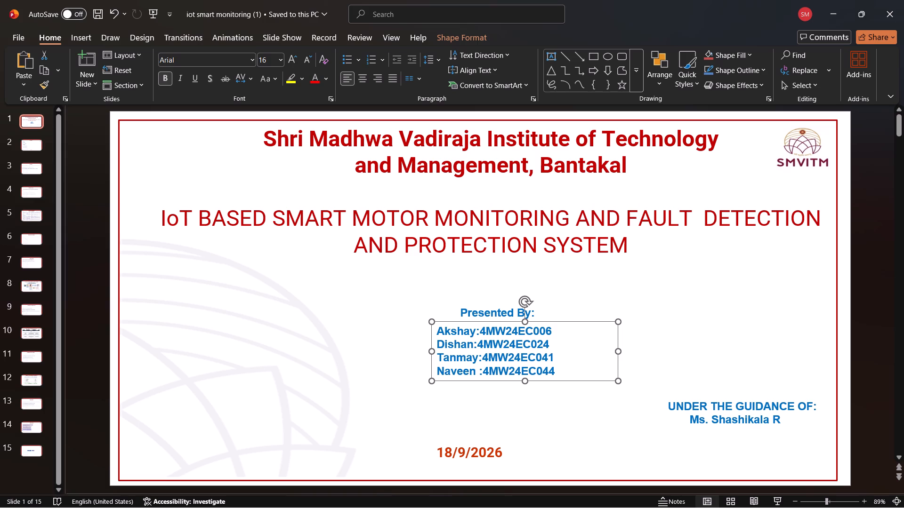
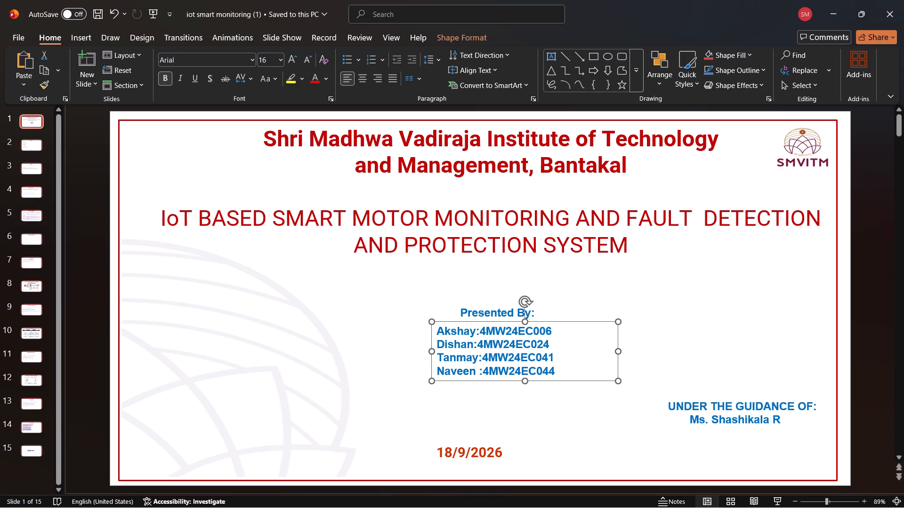
Move the "UNDER THE GUIDANCE OF:" text box slightly higher on the title slide, keeping it near the slide's right border.
left_click(798, 423)
left_click_drag(759, 396, 758, 384)
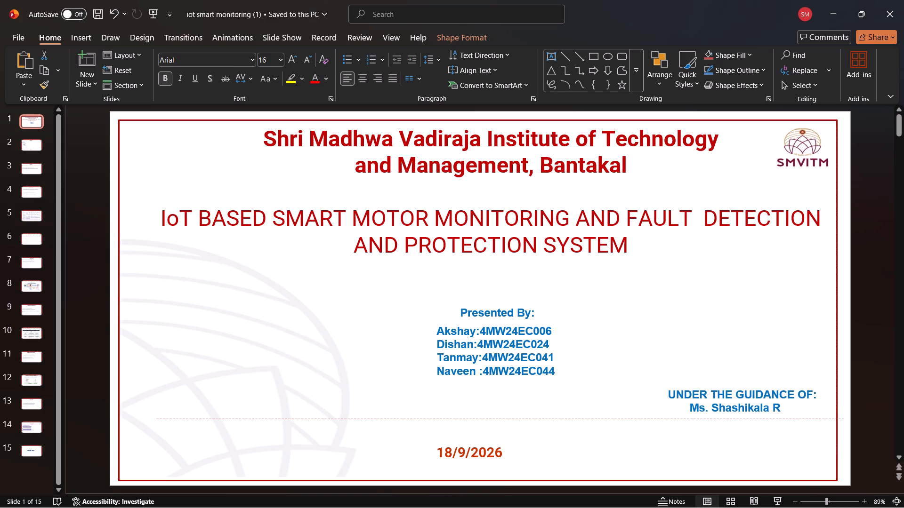
left_click_drag(758, 384, 758, 387)
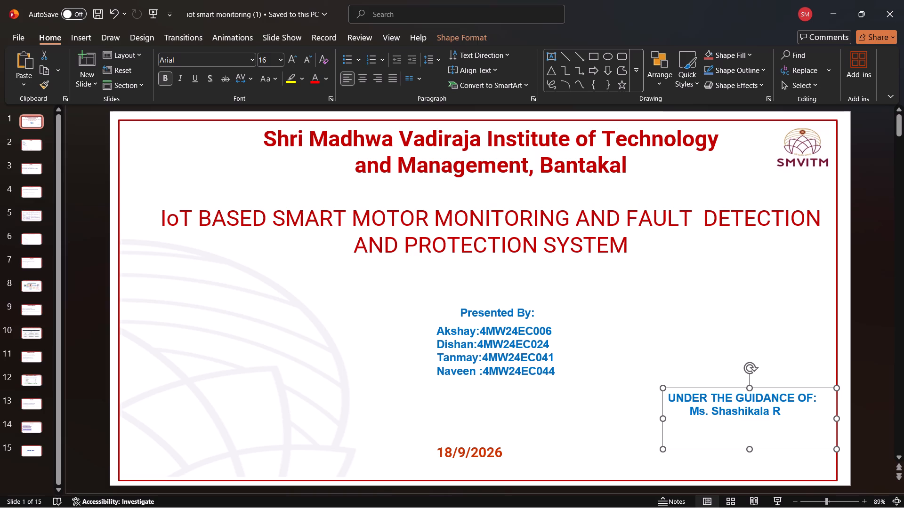
left_click(789, 415)
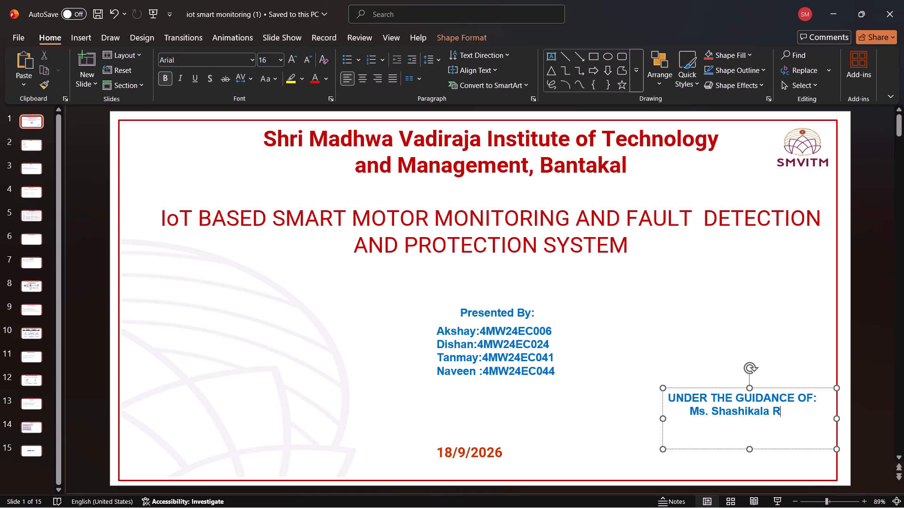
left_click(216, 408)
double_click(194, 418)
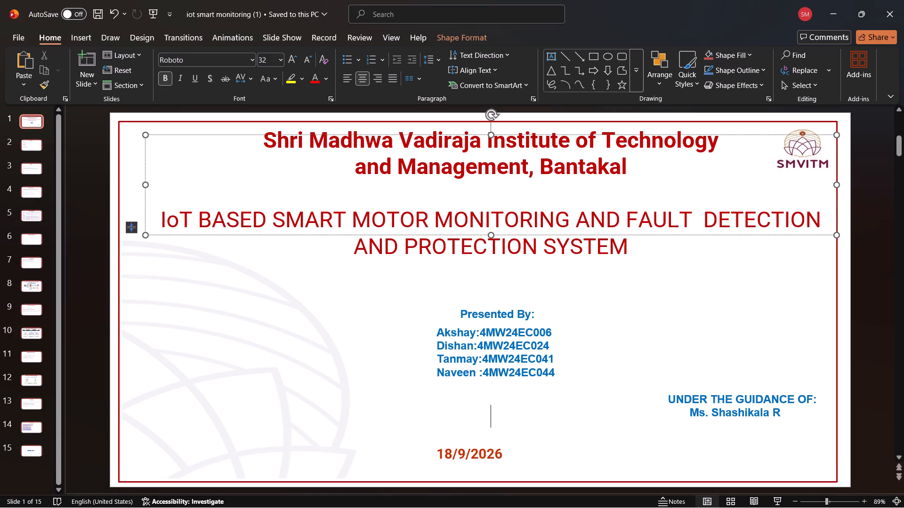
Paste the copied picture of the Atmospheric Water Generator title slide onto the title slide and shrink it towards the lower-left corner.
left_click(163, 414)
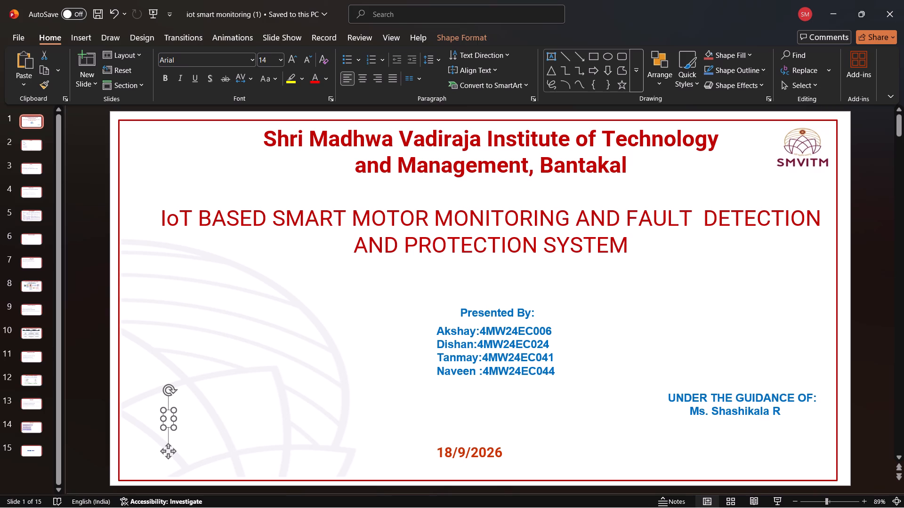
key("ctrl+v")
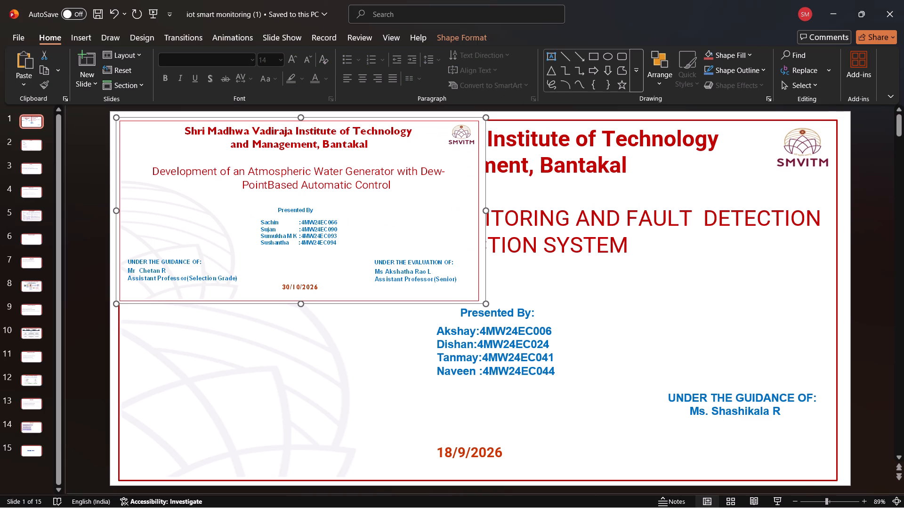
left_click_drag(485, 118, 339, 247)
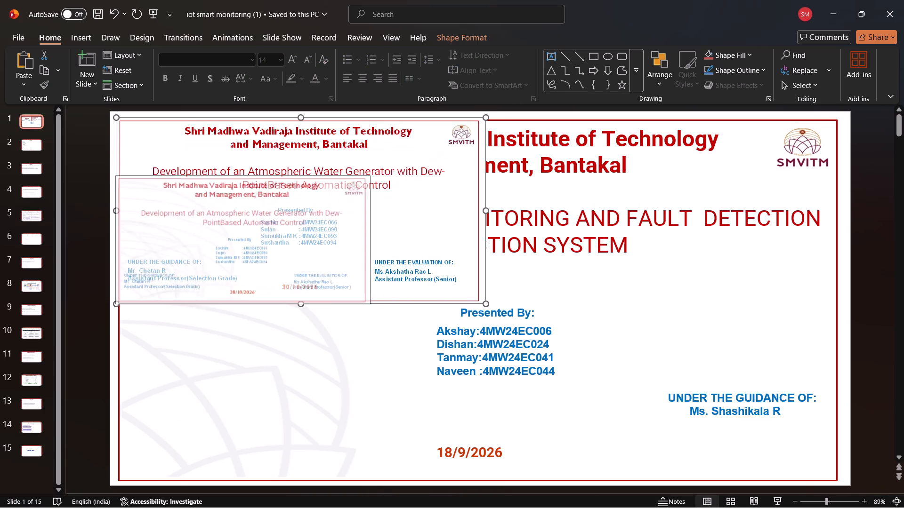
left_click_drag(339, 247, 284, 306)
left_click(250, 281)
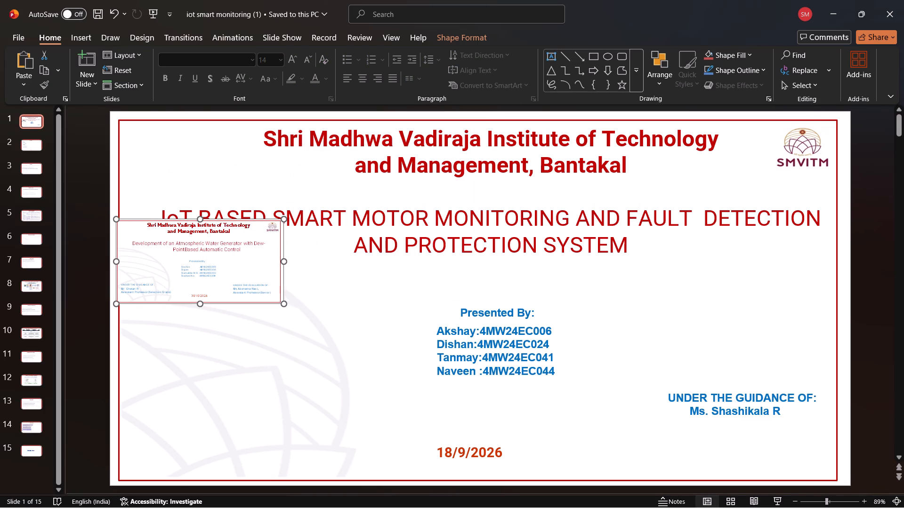
Delete the pasted picture of the Atmospheric Water Generator title slide from the title slide.
key("Delete")
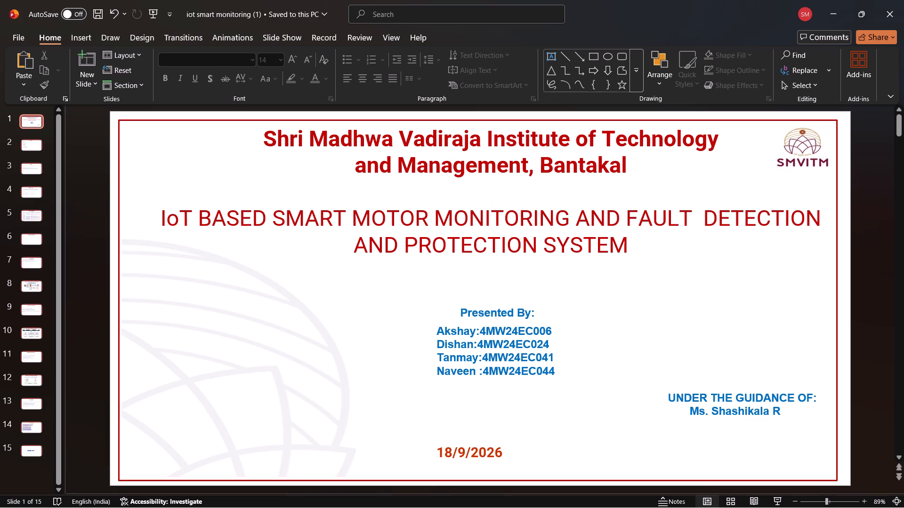
Copy the "UNDER THE GUIDANCE OF:" heading with the guide's name and paste it back within the same text box.
left_click_drag(789, 410, 674, 397)
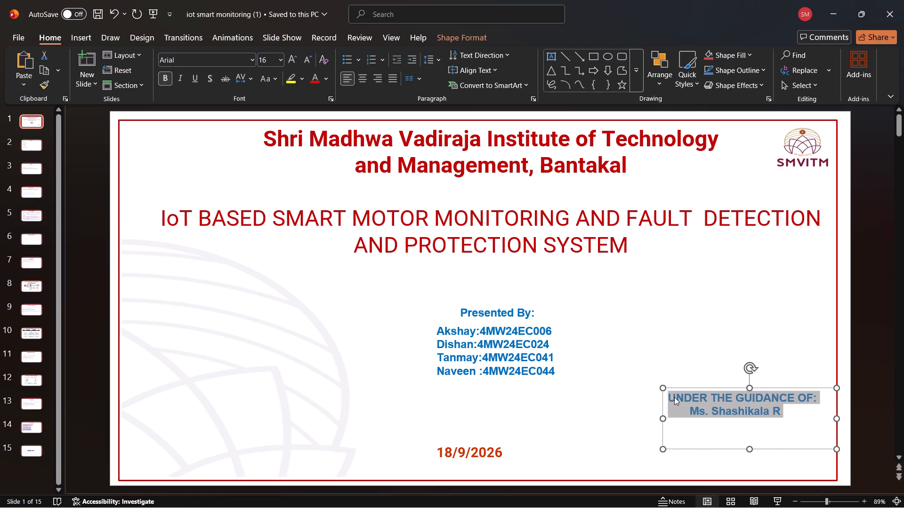
key("ctrl+c")
key("ctrl+c")
key("ctrl+v")
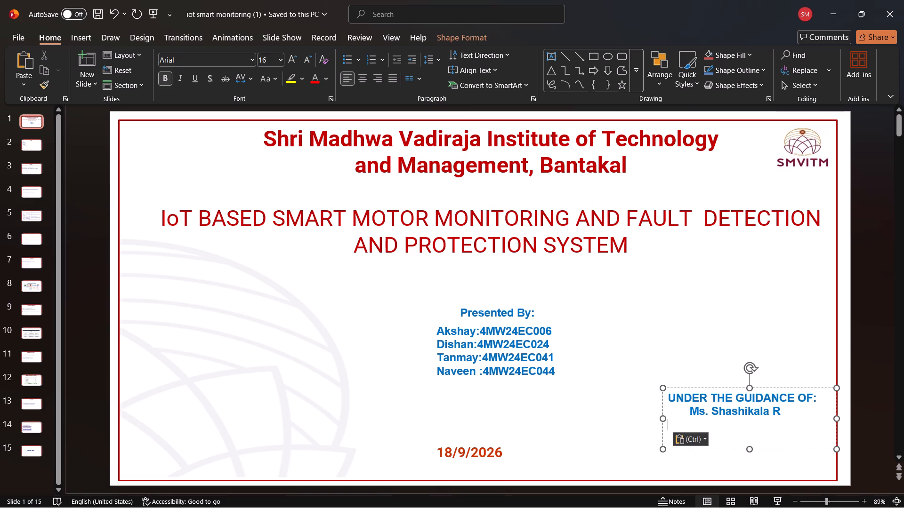
Move the "UNDER THE GUIDANCE OF:" text box across to the lower-left area of the title slide, just inside the red border.
left_click_drag(726, 387, 339, 395)
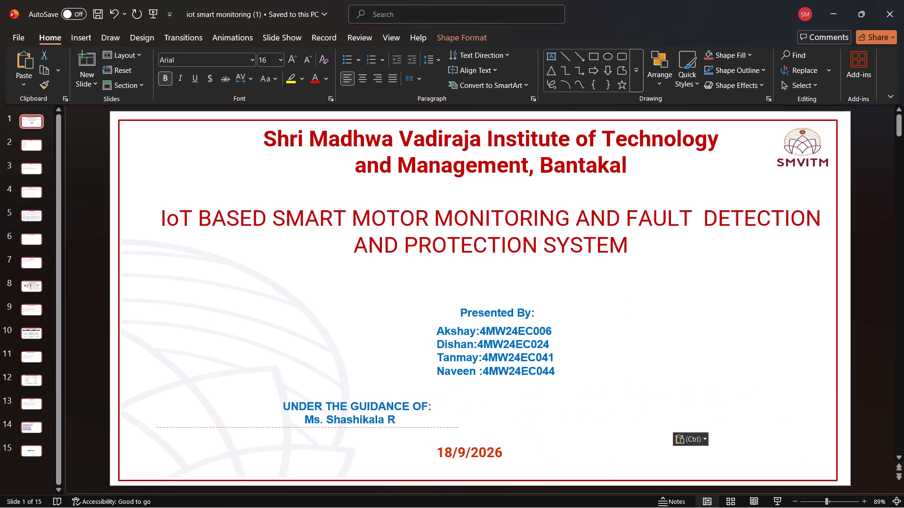
left_click_drag(339, 395, 315, 395)
left_click_drag(307, 397, 259, 390)
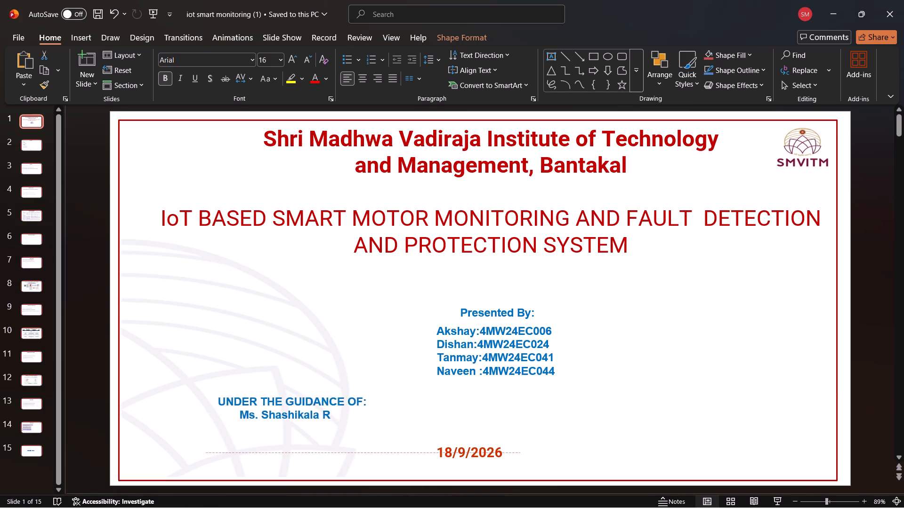
left_click_drag(259, 390, 186, 400)
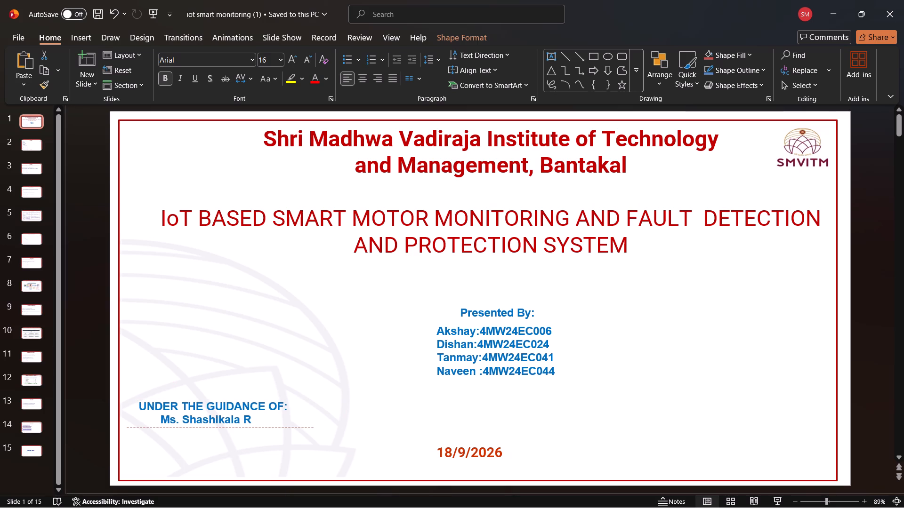
left_click_drag(186, 400, 185, 397)
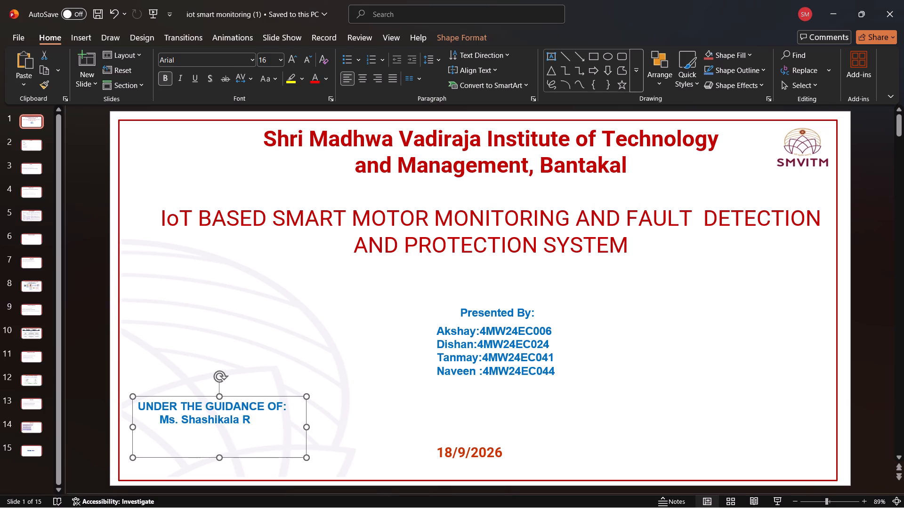
Paste the copied guidance text into the empty area on the lower-right side of the title slide.
left_click(264, 428)
left_click(754, 418)
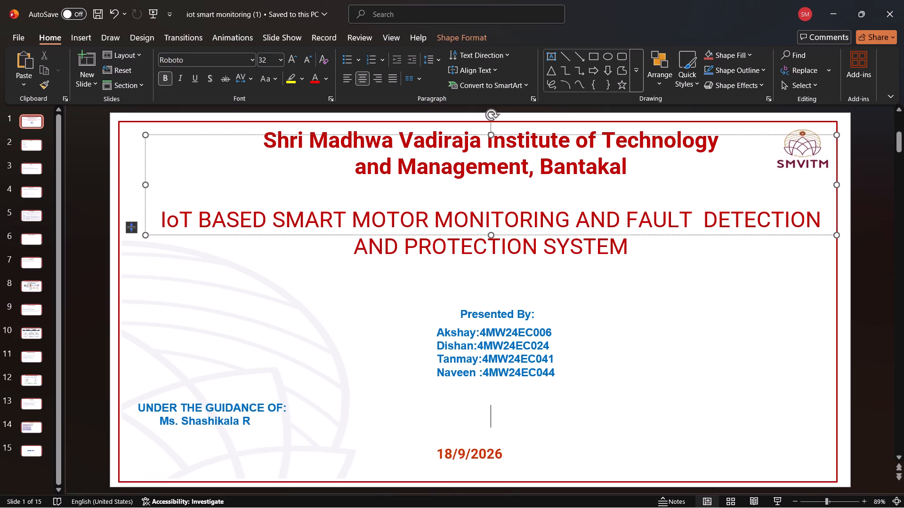
left_click(732, 390)
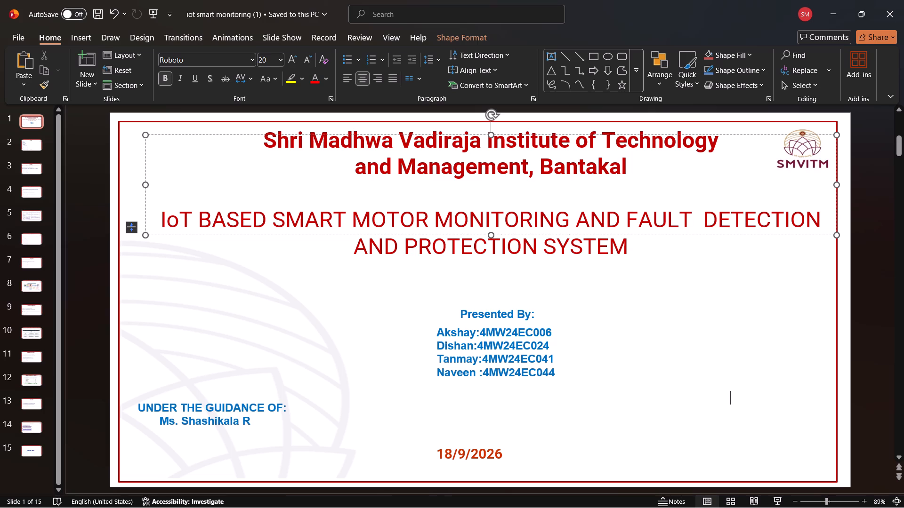
key("ctrl+v")
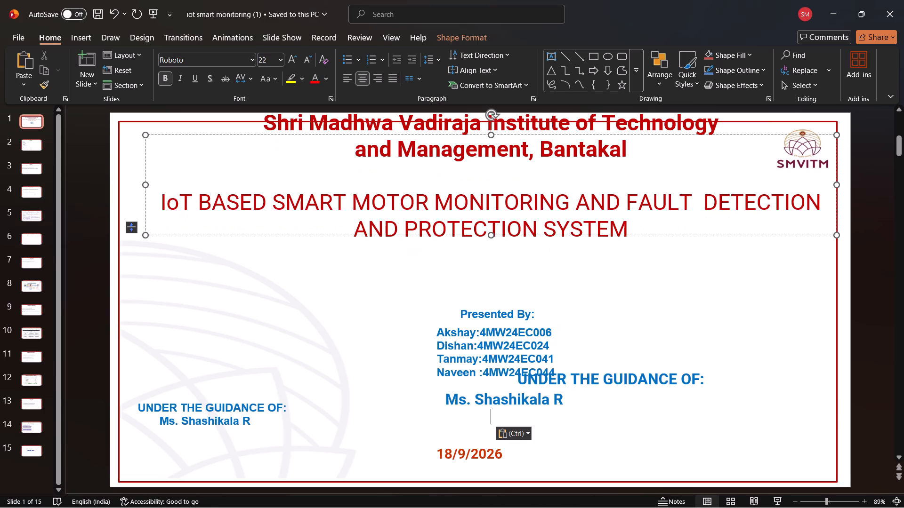
Delete the stray "UNDER THE GUIDANCE OF:" heading and guide's name from the title text box, where they overlap the team names.
left_click(610, 379)
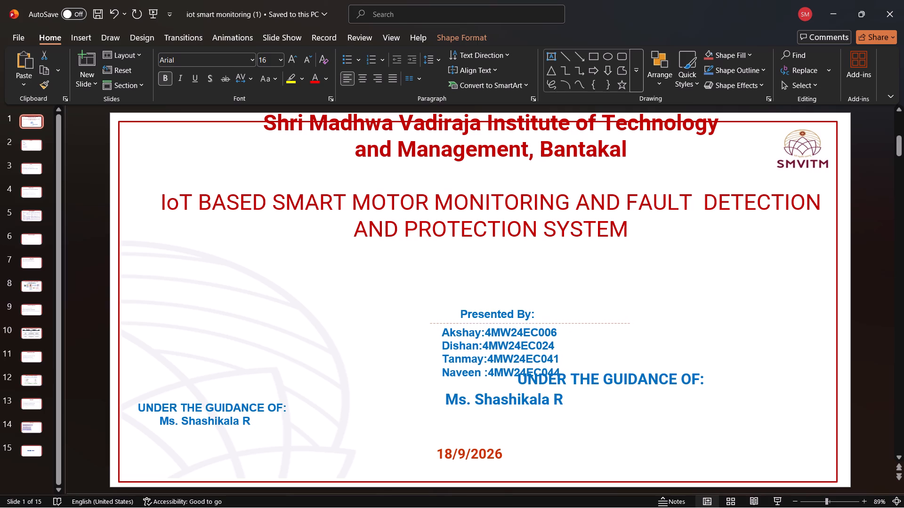
left_click(647, 388)
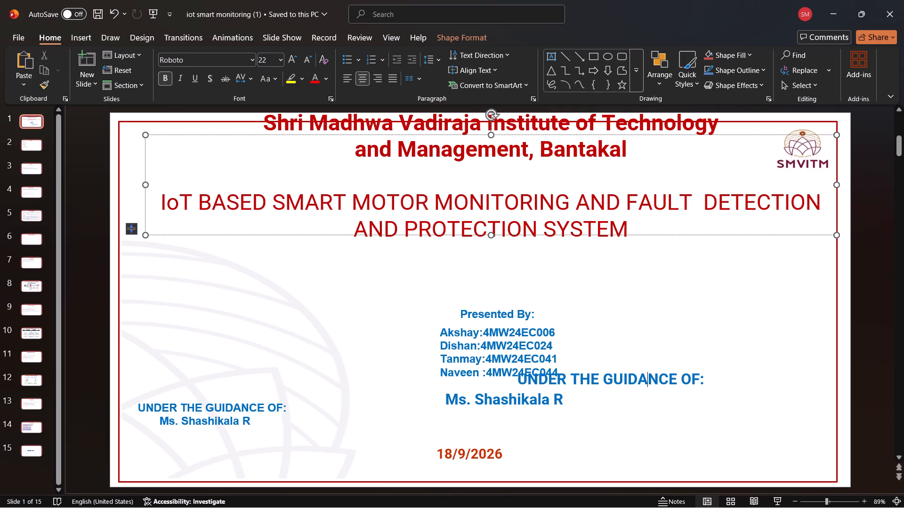
left_click_drag(575, 401, 525, 395)
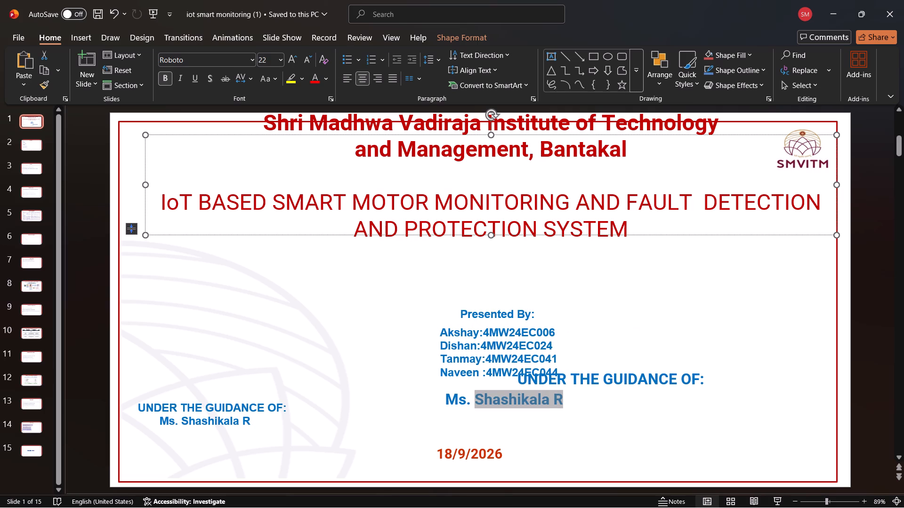
left_click_drag(525, 395, 448, 402)
key("BackSpace")
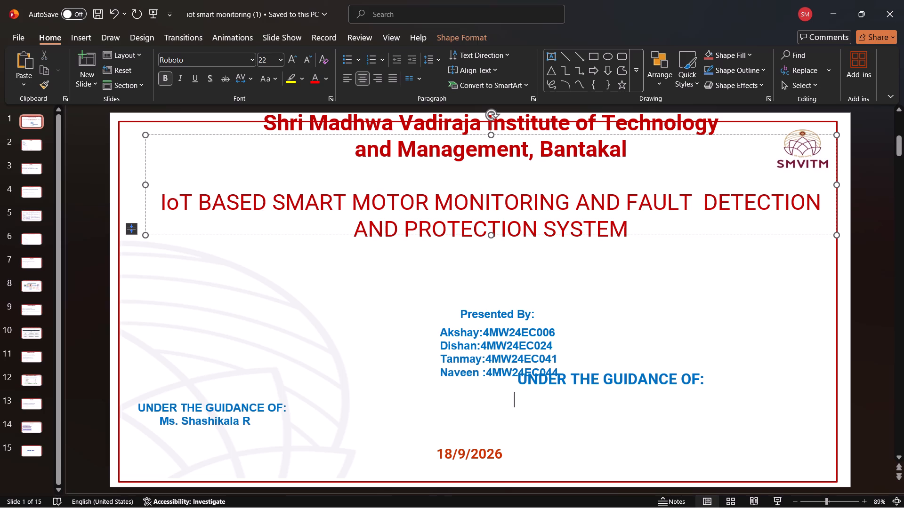
left_click(676, 383)
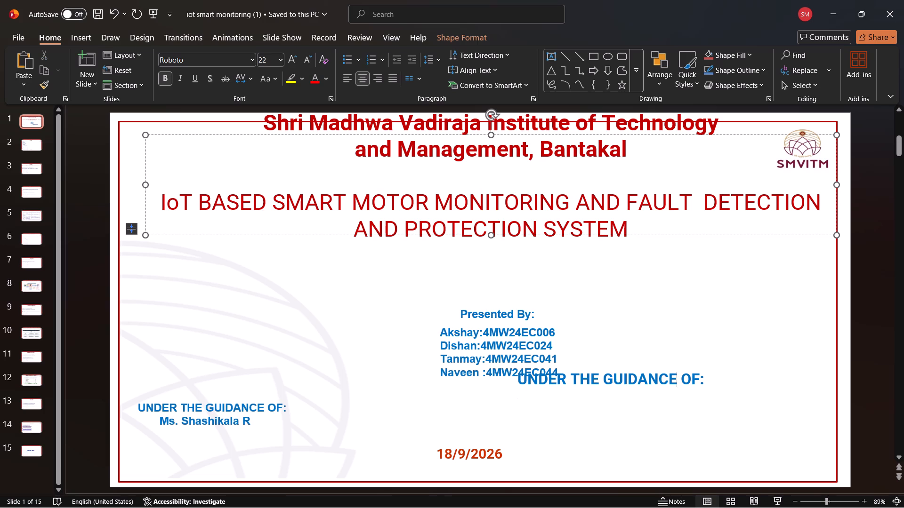
left_click(676, 383)
left_click(698, 382)
left_click_drag(711, 382, 557, 391)
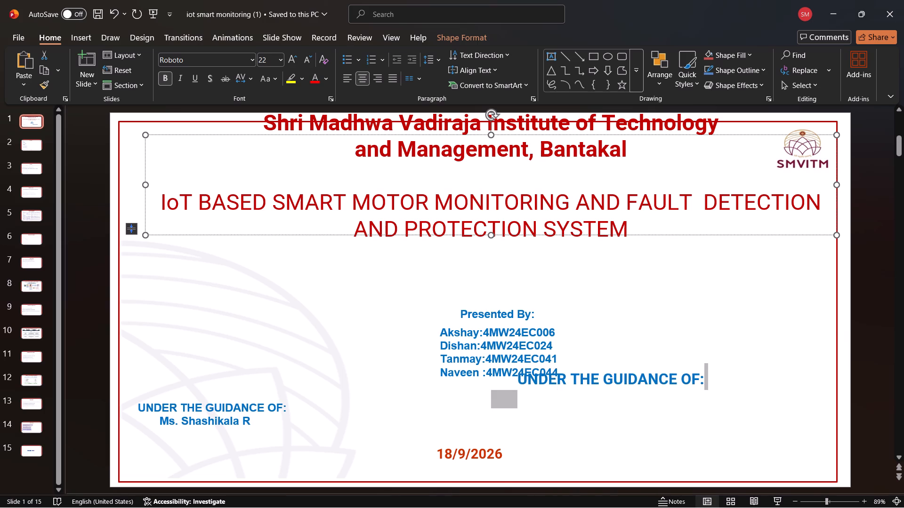
left_click_drag(557, 391, 545, 387)
key("BackSpace")
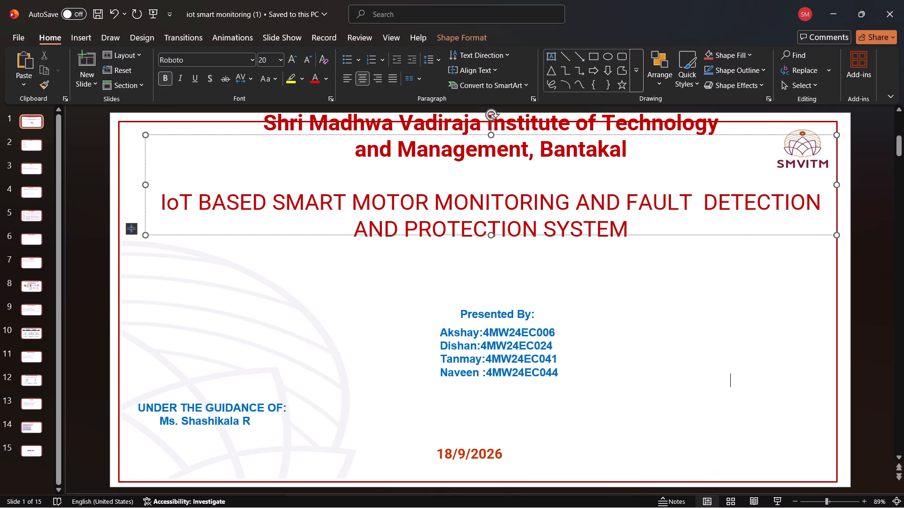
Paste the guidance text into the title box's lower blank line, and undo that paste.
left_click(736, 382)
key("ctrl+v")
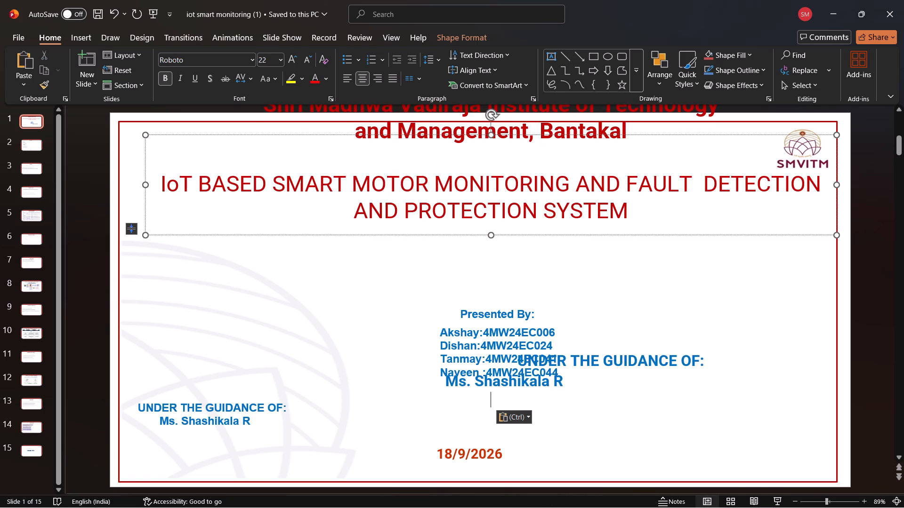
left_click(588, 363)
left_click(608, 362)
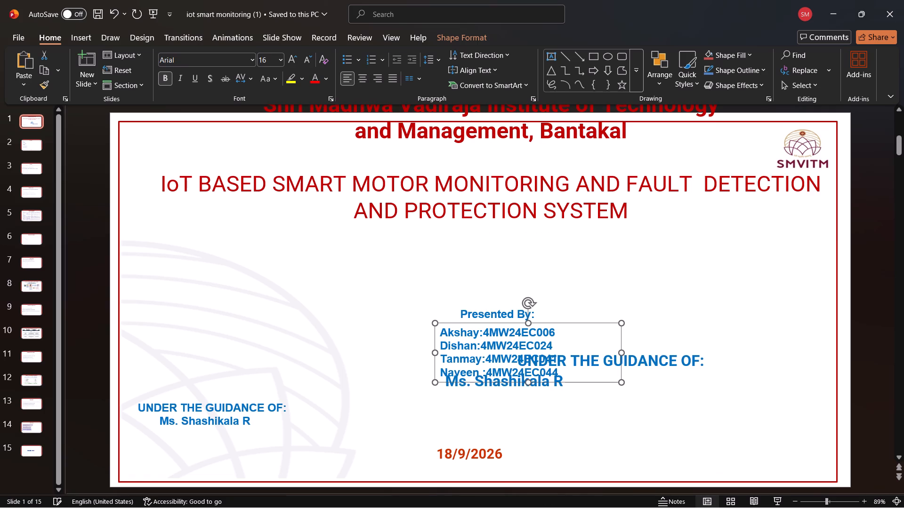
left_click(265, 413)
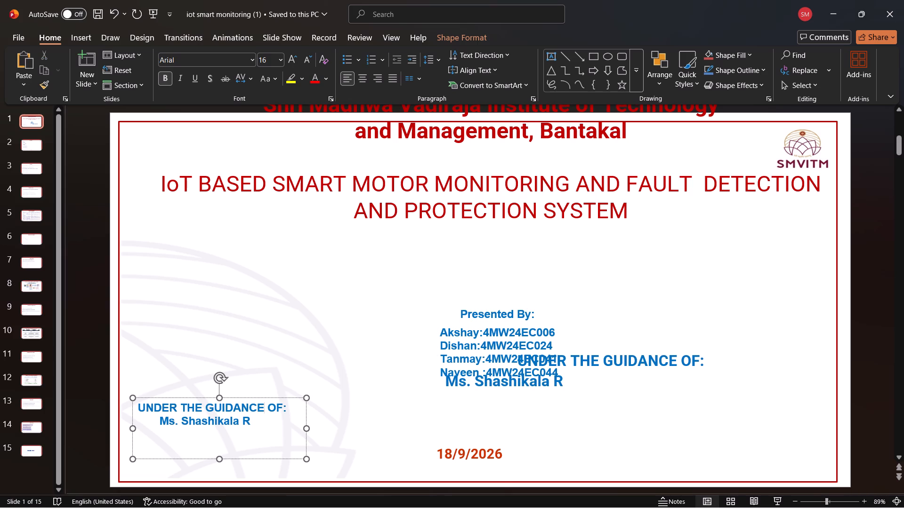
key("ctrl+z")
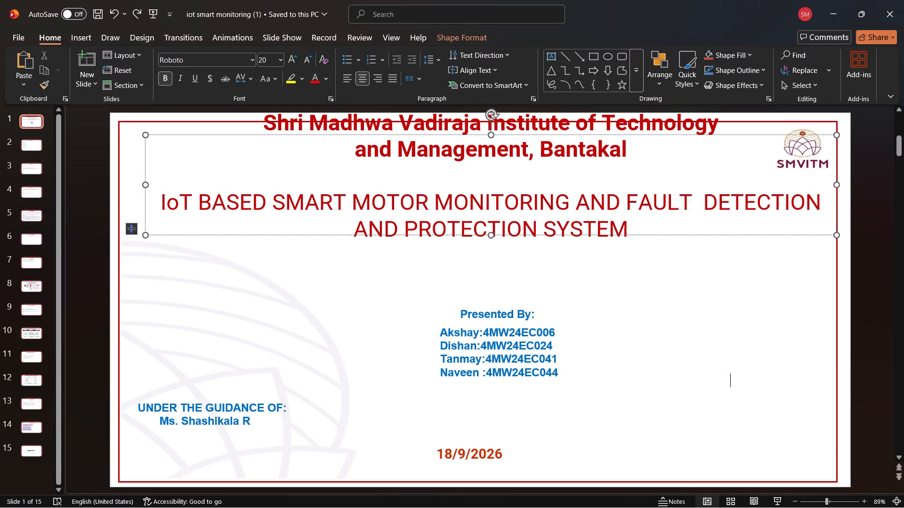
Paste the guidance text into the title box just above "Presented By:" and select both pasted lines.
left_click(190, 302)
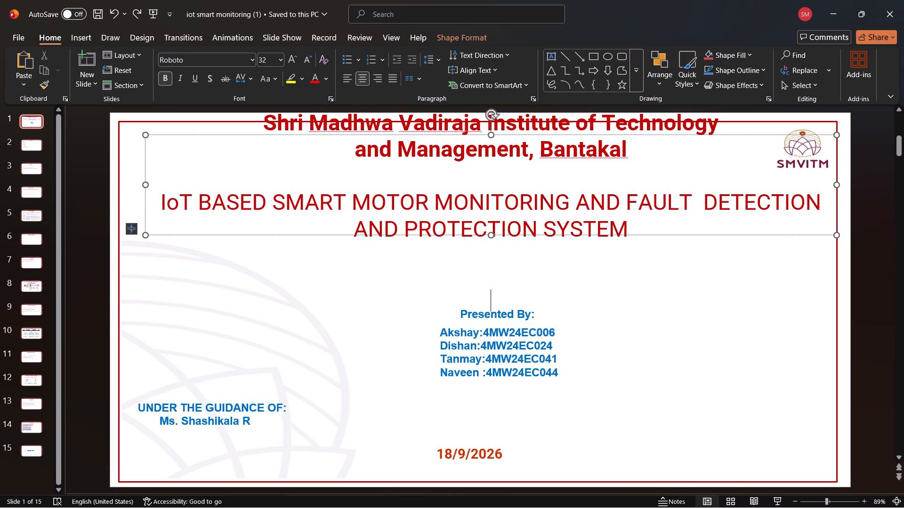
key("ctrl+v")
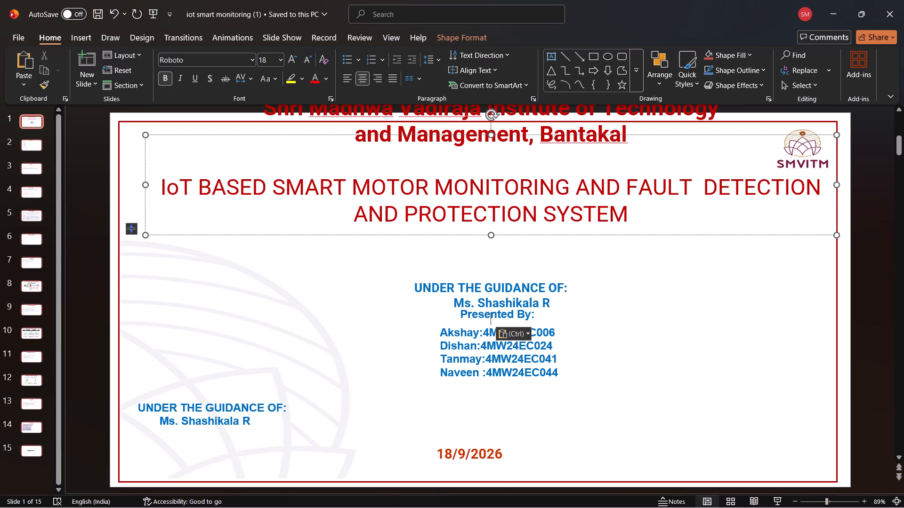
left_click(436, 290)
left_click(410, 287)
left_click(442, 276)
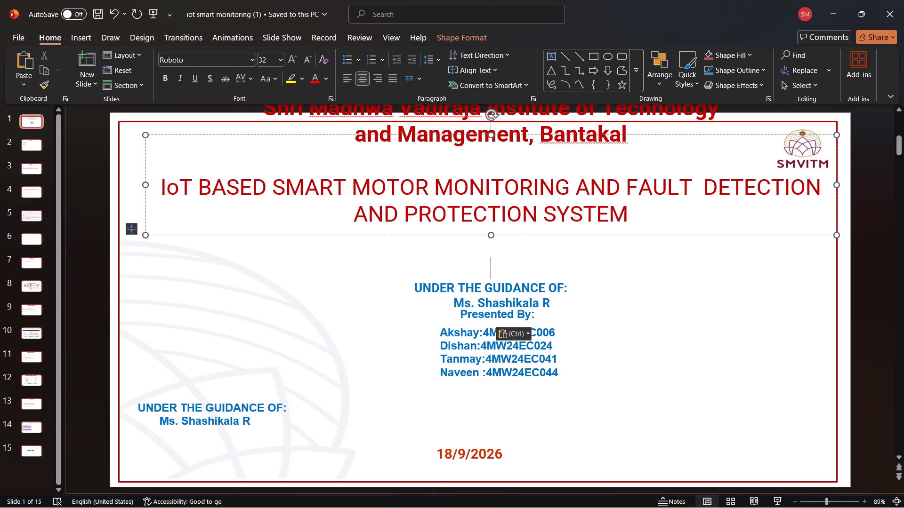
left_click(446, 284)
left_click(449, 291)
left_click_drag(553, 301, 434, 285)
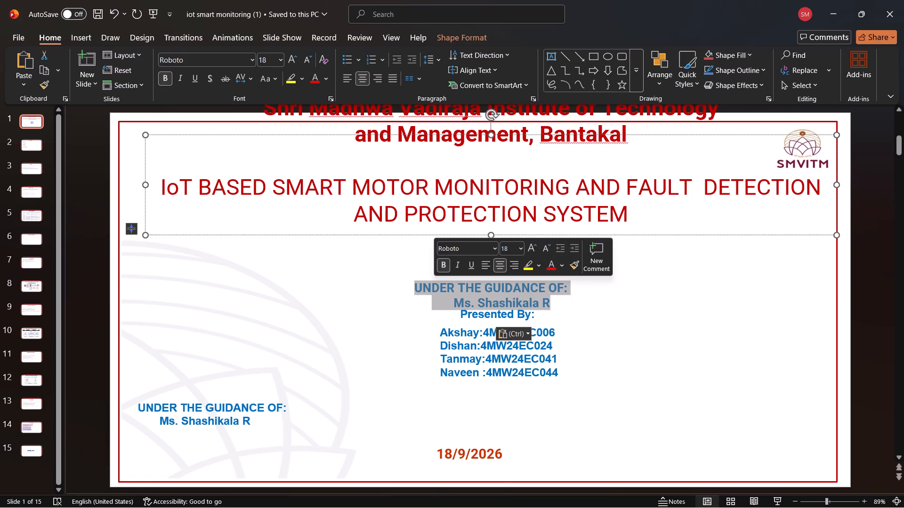
Widen the small empty text box to span the pasted guidance text and move it towards the slide's lower-right area.
left_click_drag(466, 281, 552, 254)
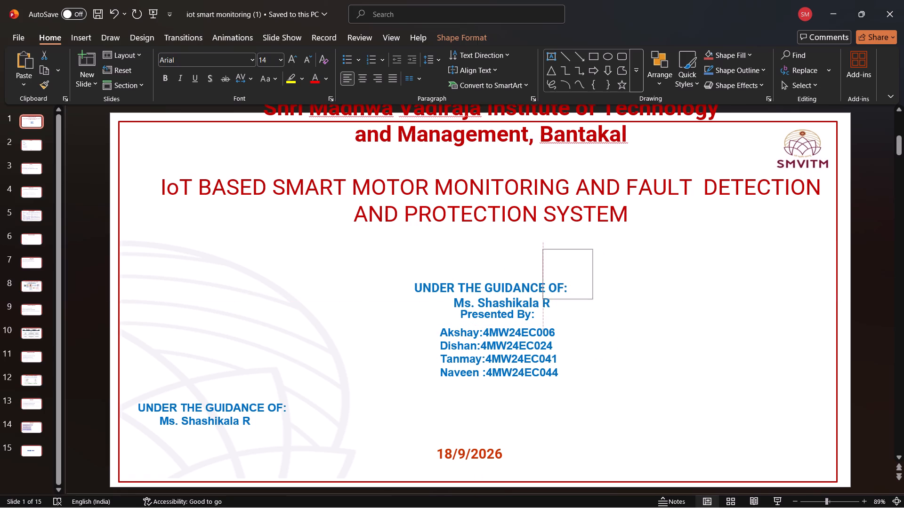
left_click_drag(552, 254, 533, 266)
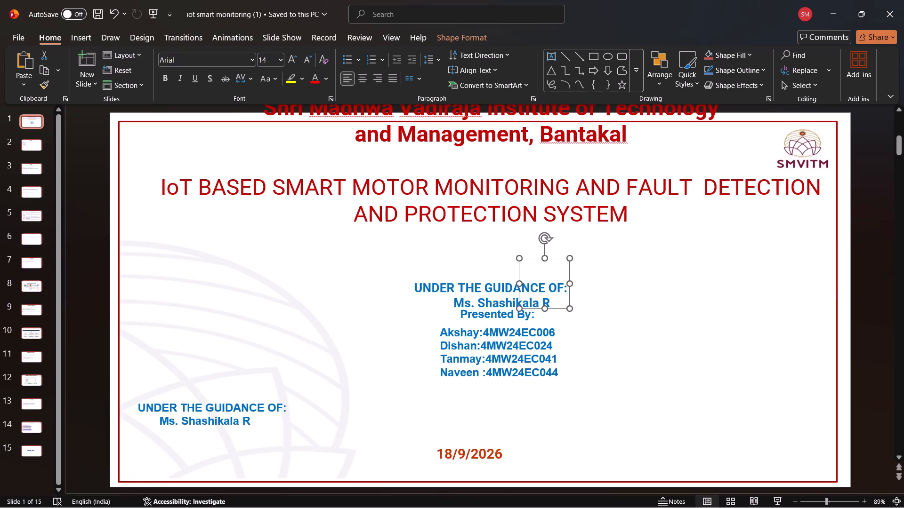
left_click_drag(518, 282, 420, 289)
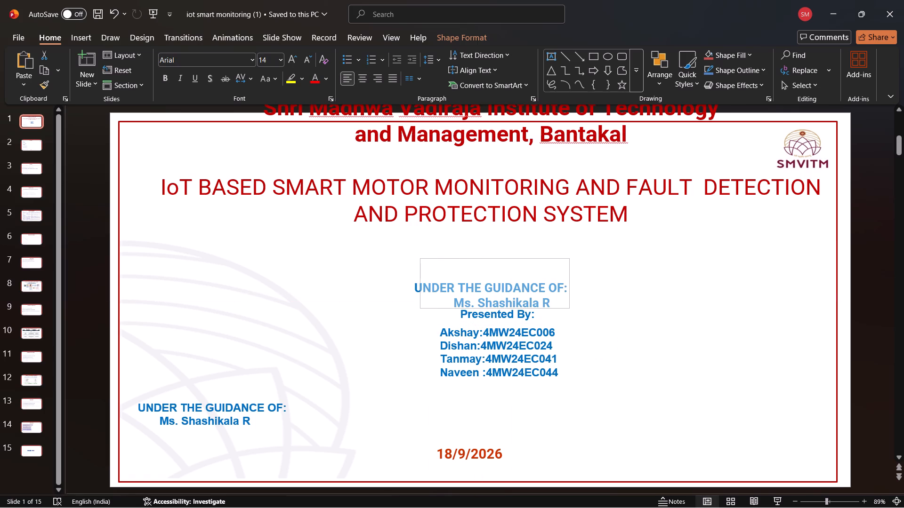
left_click_drag(420, 289, 407, 288)
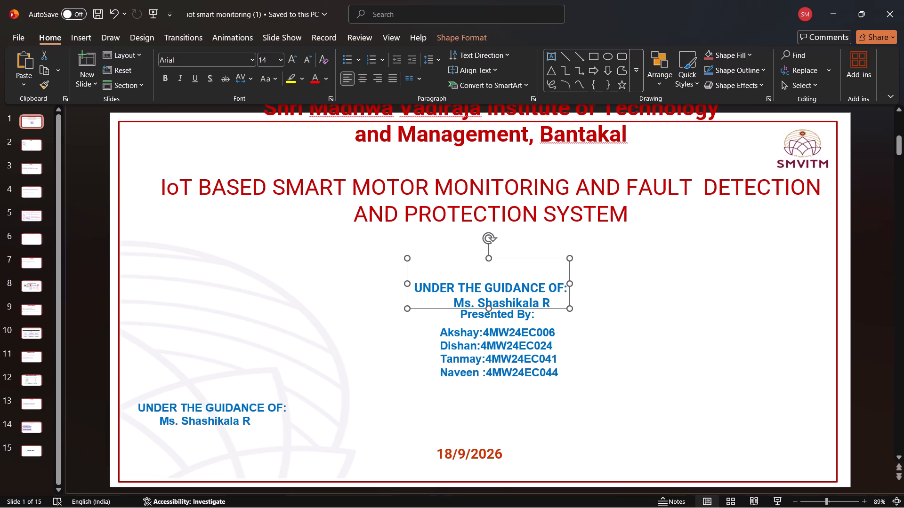
left_click_drag(468, 259, 495, 257)
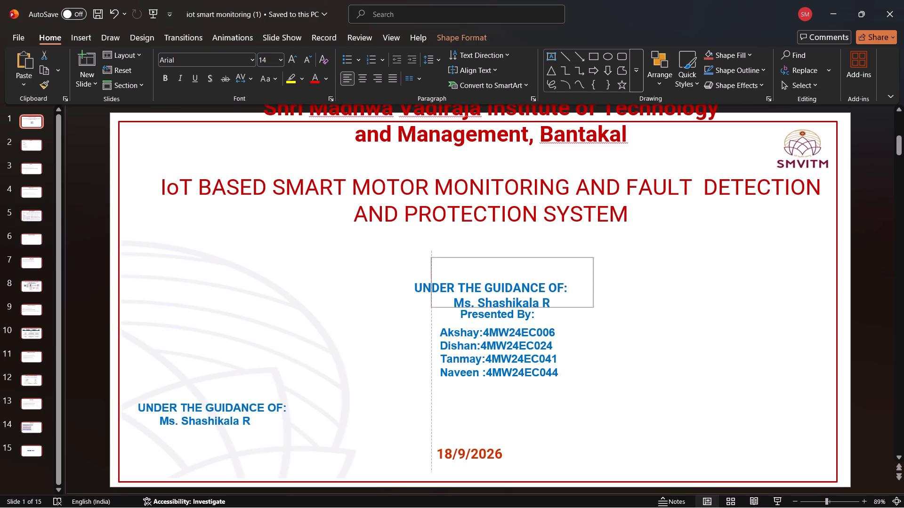
left_click_drag(495, 257, 682, 370)
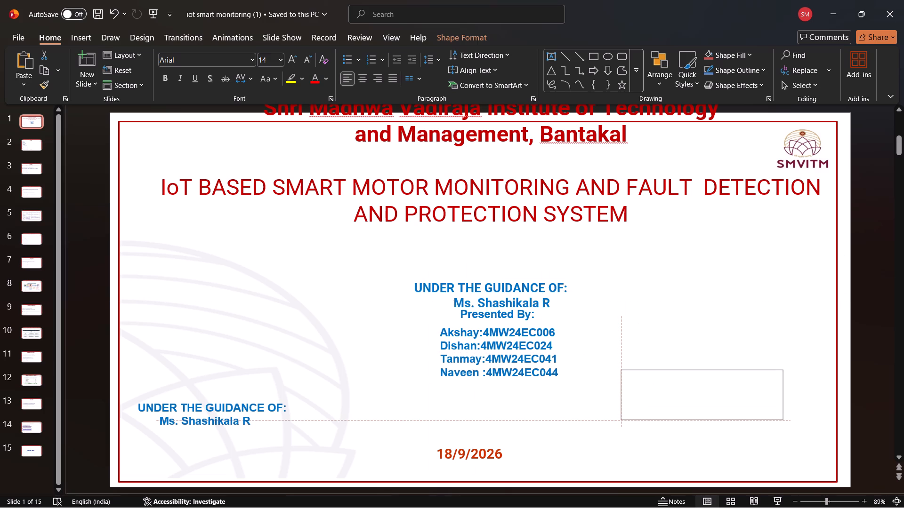
Position the empty text box in the slide's lower-right area, just inside the red border.
left_click_drag(682, 370, 788, 411)
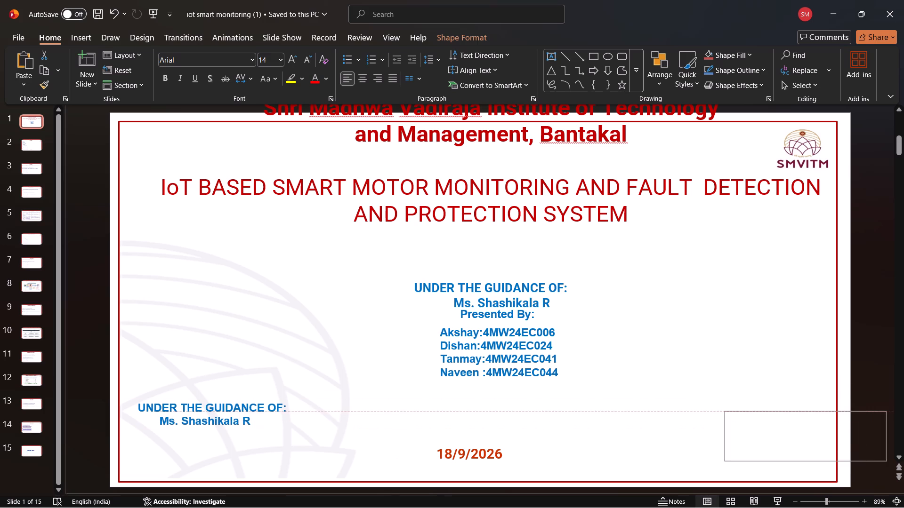
left_click_drag(788, 411, 725, 372)
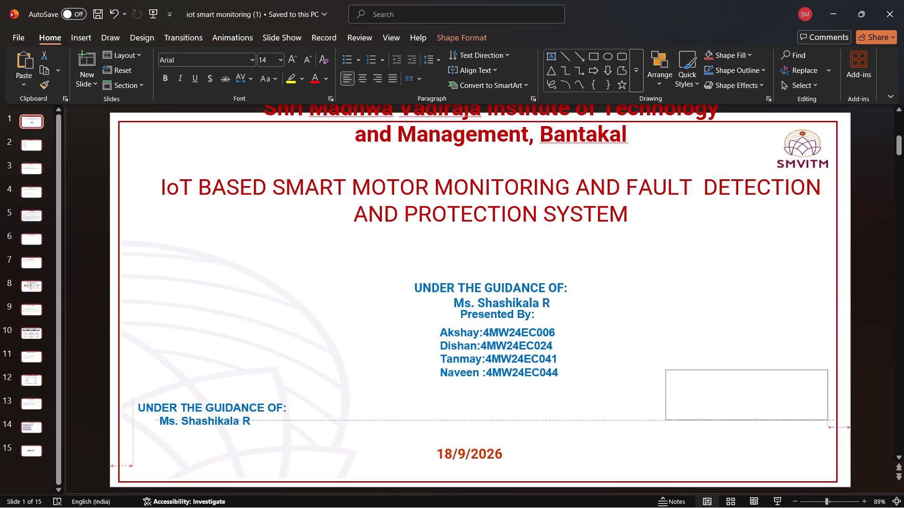
left_click_drag(725, 372, 723, 373)
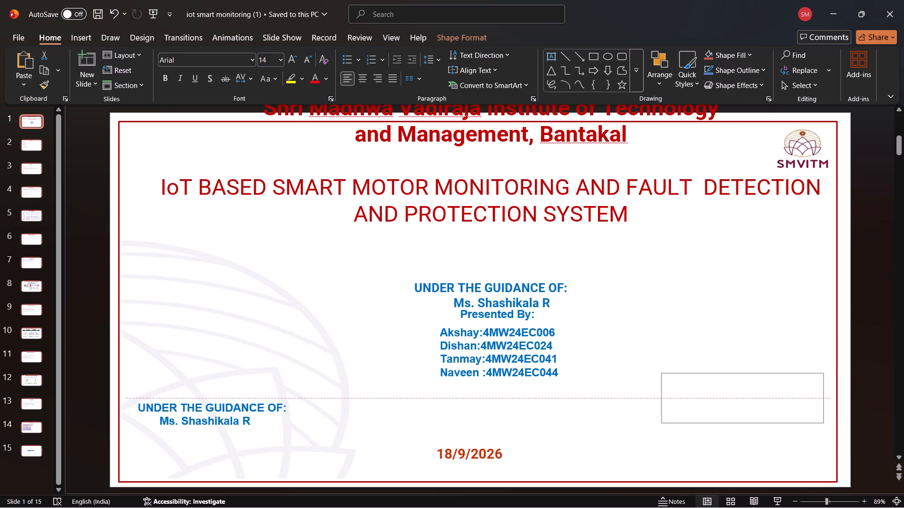
left_click_drag(723, 373, 723, 380)
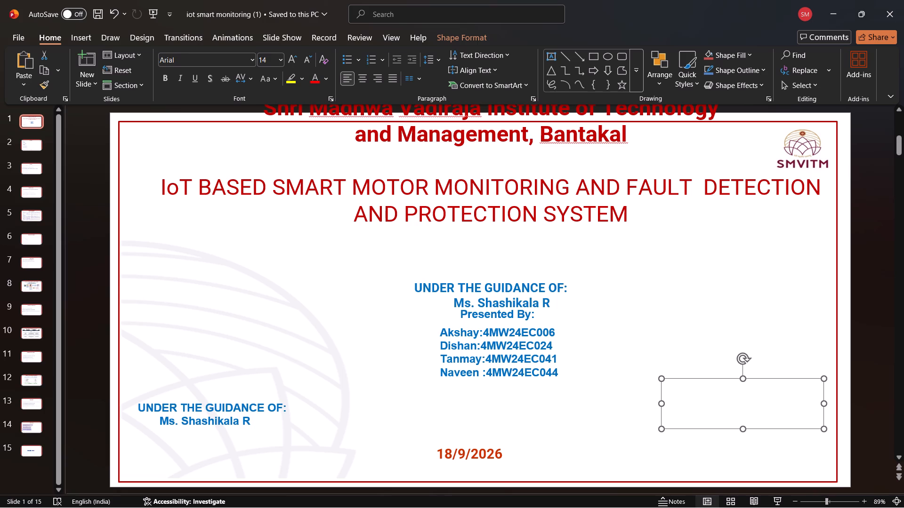
Move the two guidance lines above "Presented By:" from the title box into the empty lower-right text box.
left_click_drag(410, 284, 552, 301)
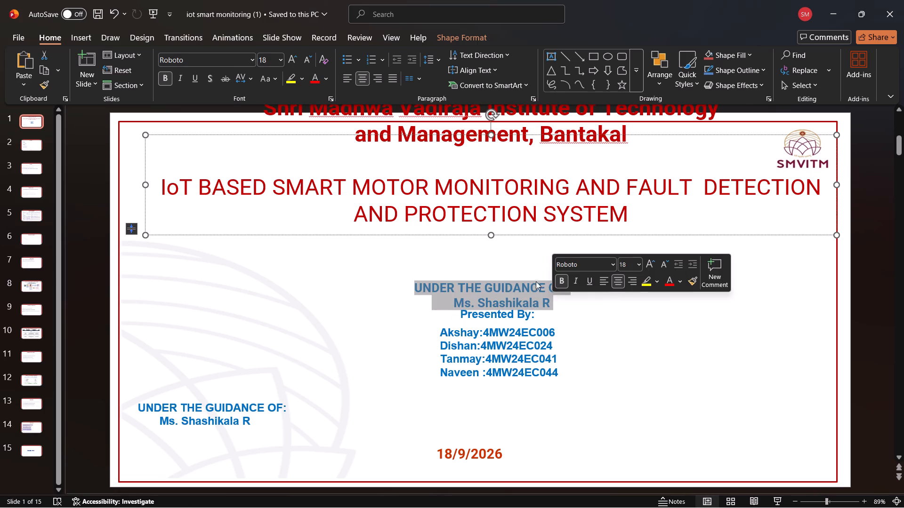
left_click_drag(526, 280, 660, 400)
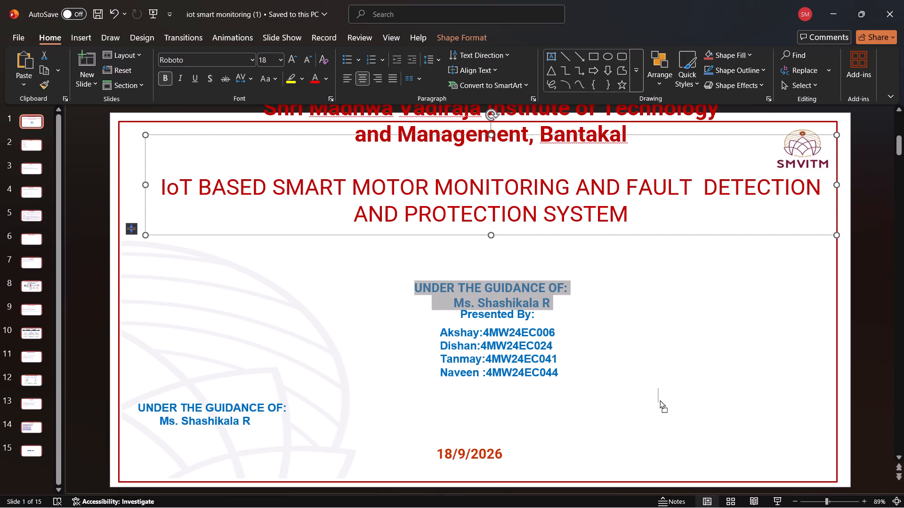
left_click_drag(660, 400, 695, 408)
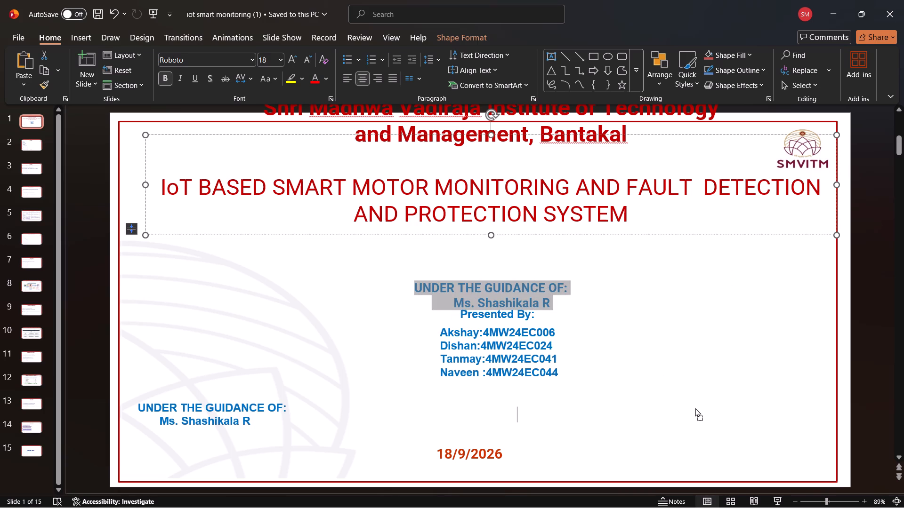
left_click_drag(695, 408, 696, 406)
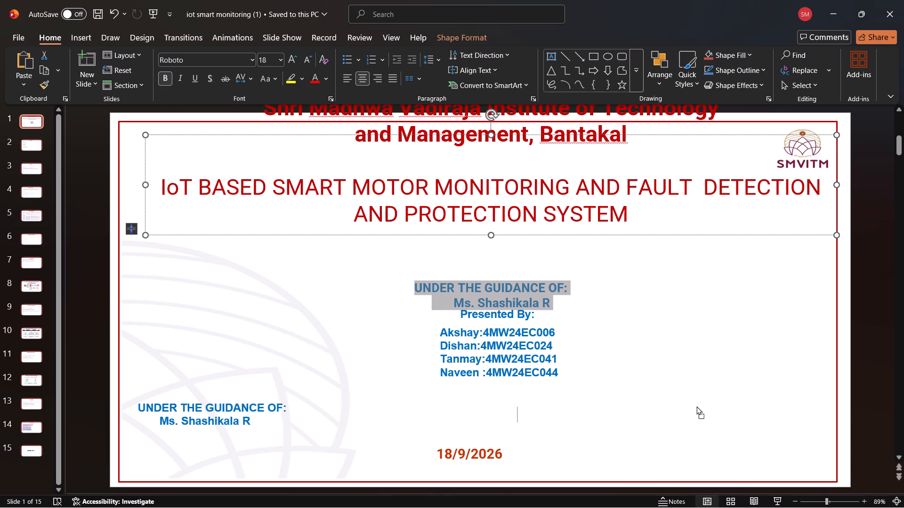
left_click_drag(696, 406, 698, 404)
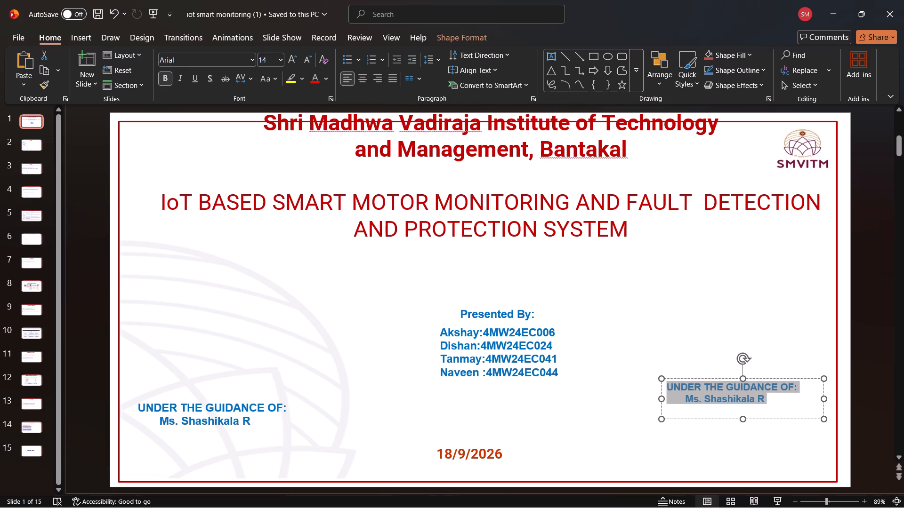
Set the font size of the moved guidance text to 16.
left_click(280, 65)
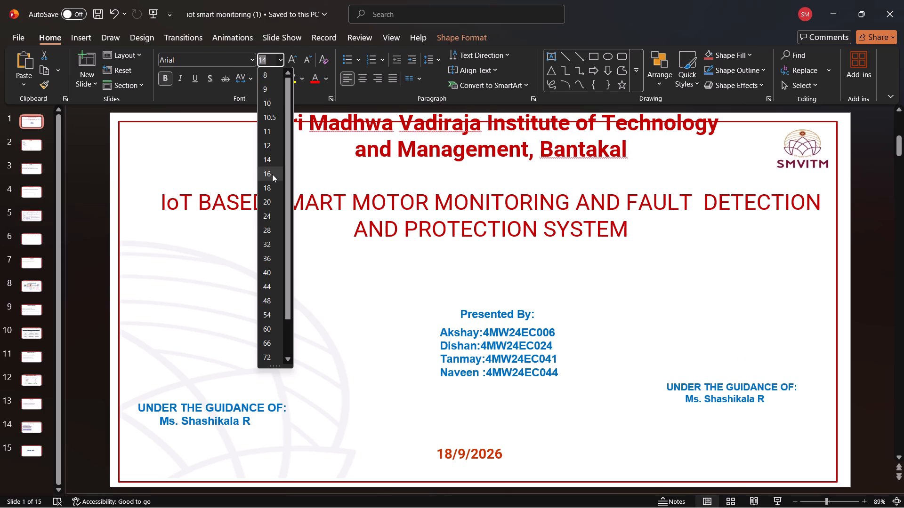
left_click(272, 174)
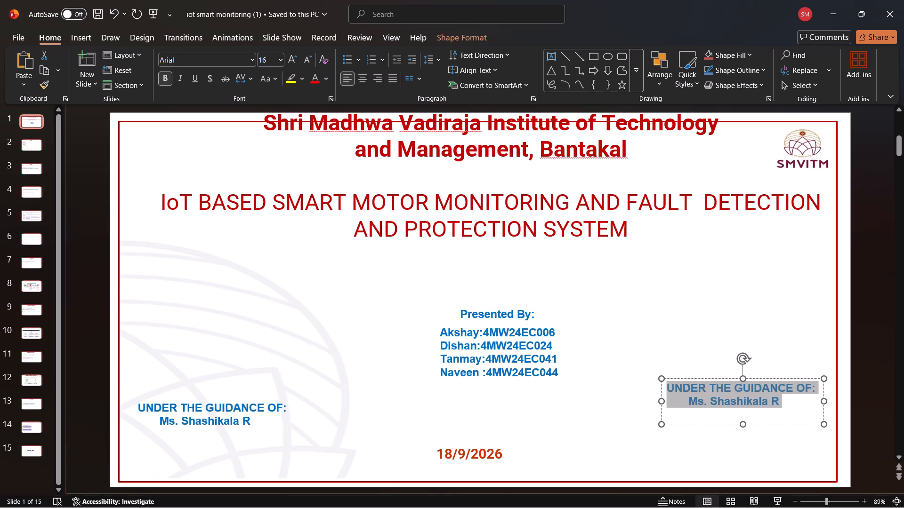
Align the slide's lower-right guidance block level with the lower-left guidance block, with an equal margin to the slide edge.
left_click_drag(712, 378, 713, 390)
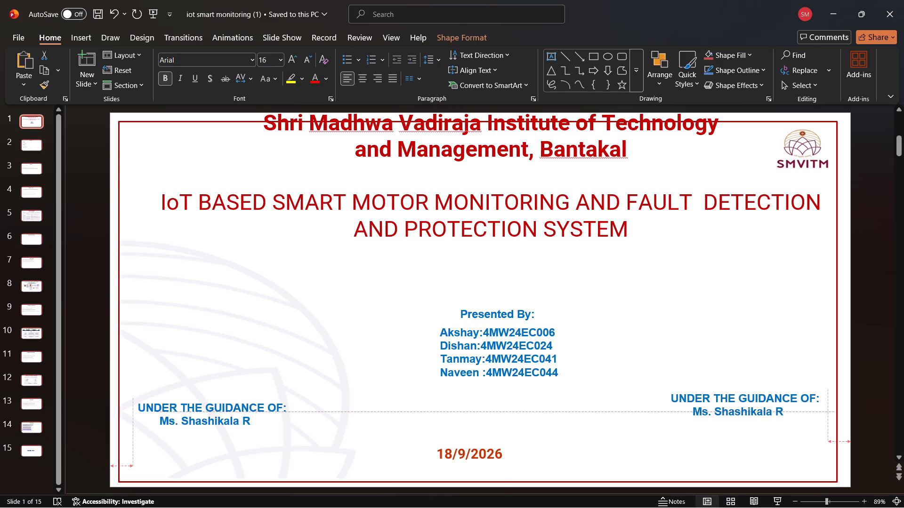
left_click_drag(713, 390, 713, 385)
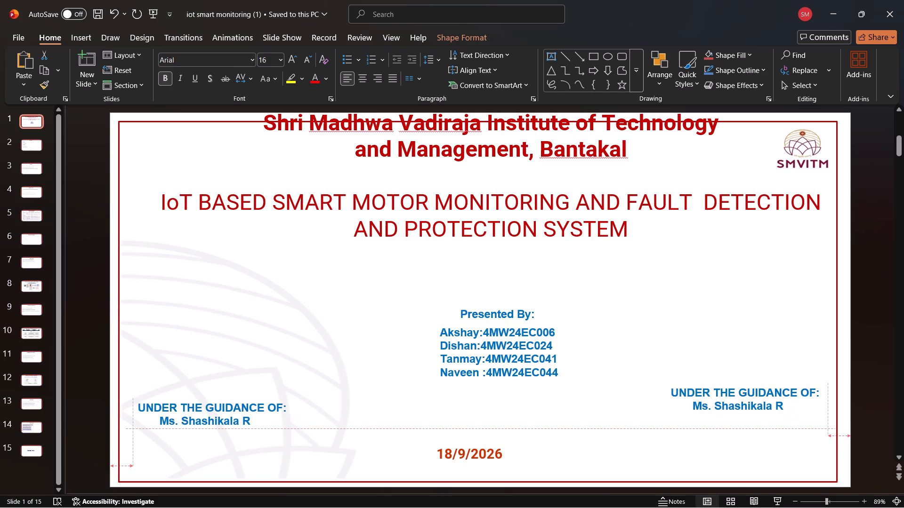
left_click_drag(713, 385, 712, 385)
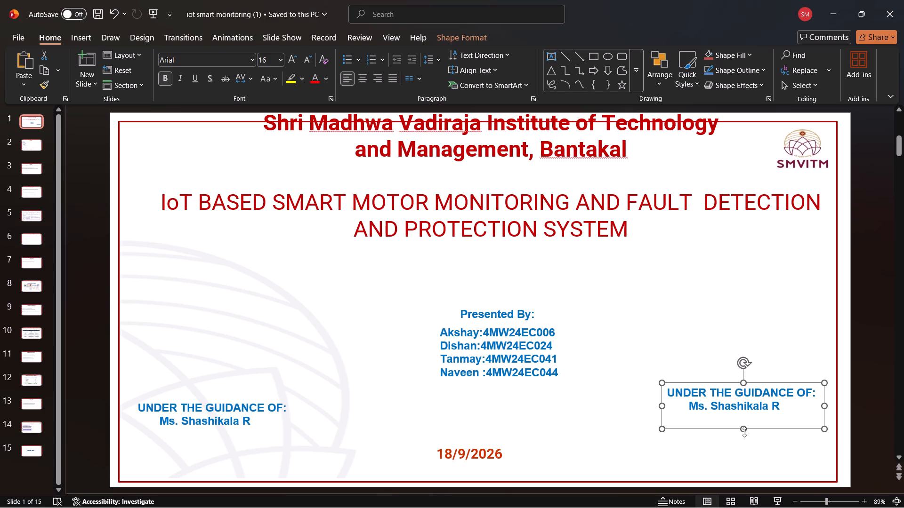
left_click(210, 394)
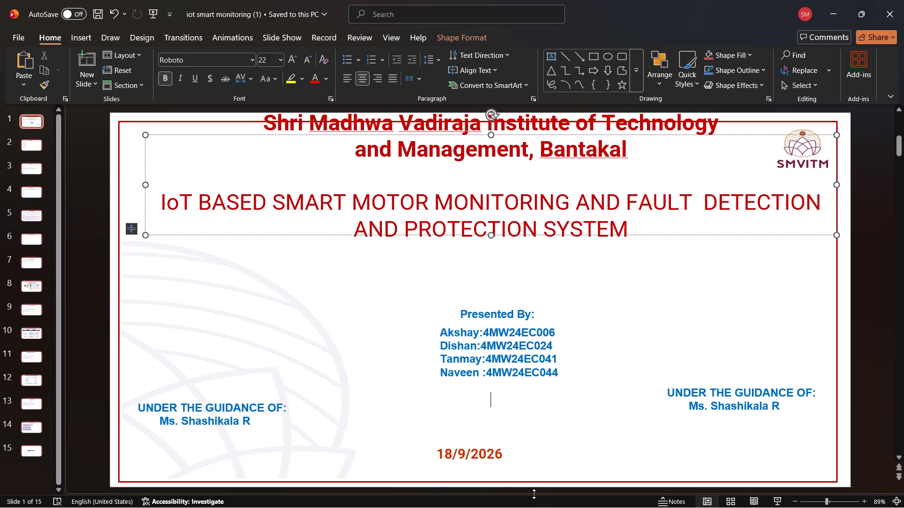
left_click(274, 416)
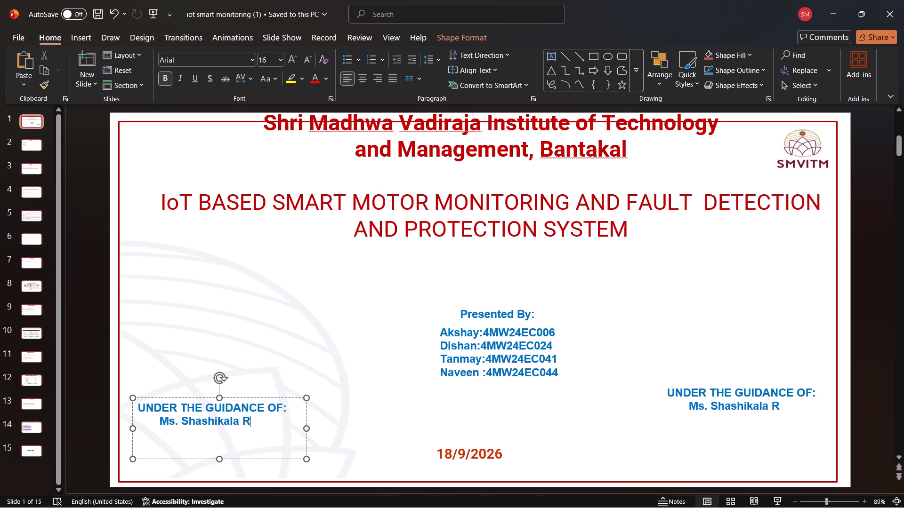
left_click(760, 436)
left_click(749, 404)
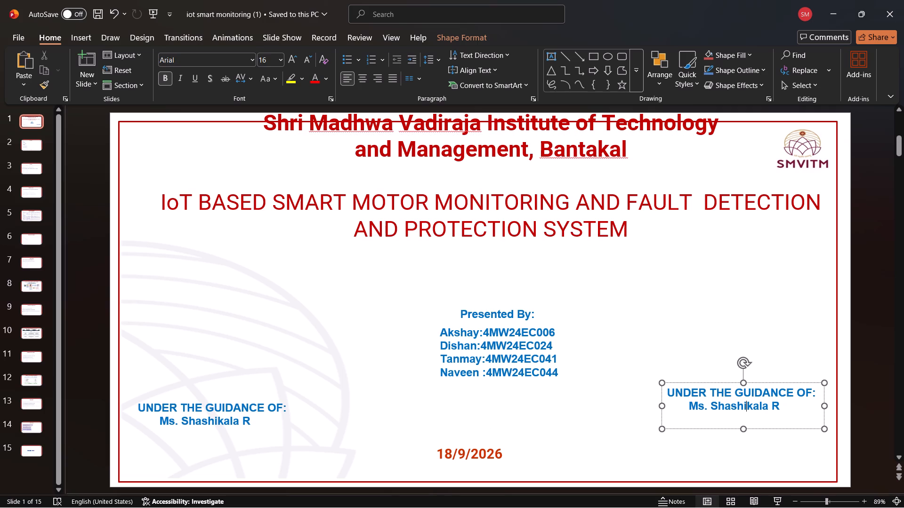
left_click_drag(728, 428, 730, 443)
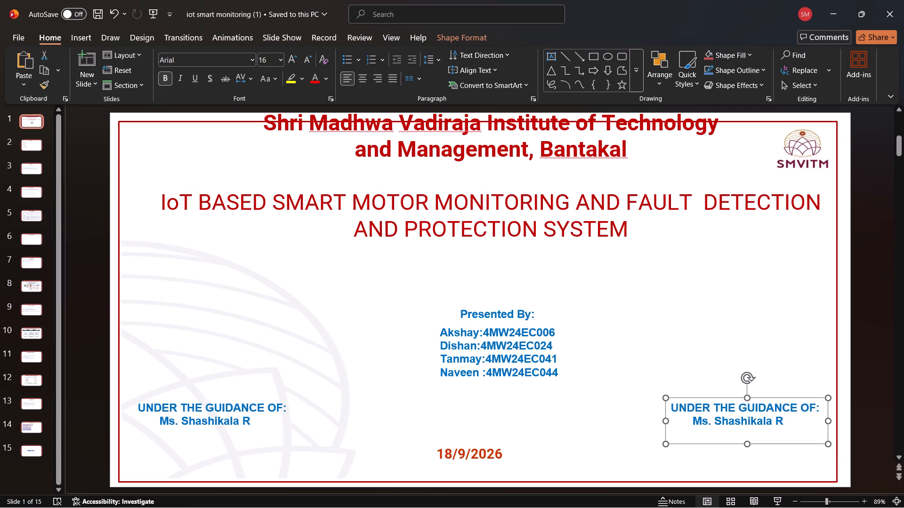
Extend the guide's name in the lower-right block by completing the surname and adding the initial L.
left_click(785, 422)
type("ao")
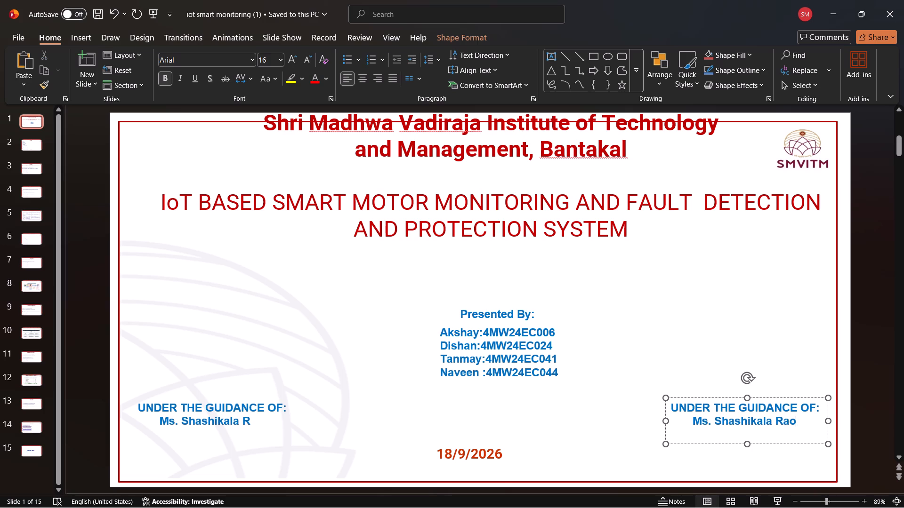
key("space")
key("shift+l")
Change "GUIDANCE" to "EVALUATION" in the lower-right block's heading so it reads "UNDER THE EVALUATION OF:".
left_click(798, 409)
key("BackSpace")
key("BackSpace")
key("BackSpace")
key("BackSpace")
key("BackSpace")
key("BackSpace")
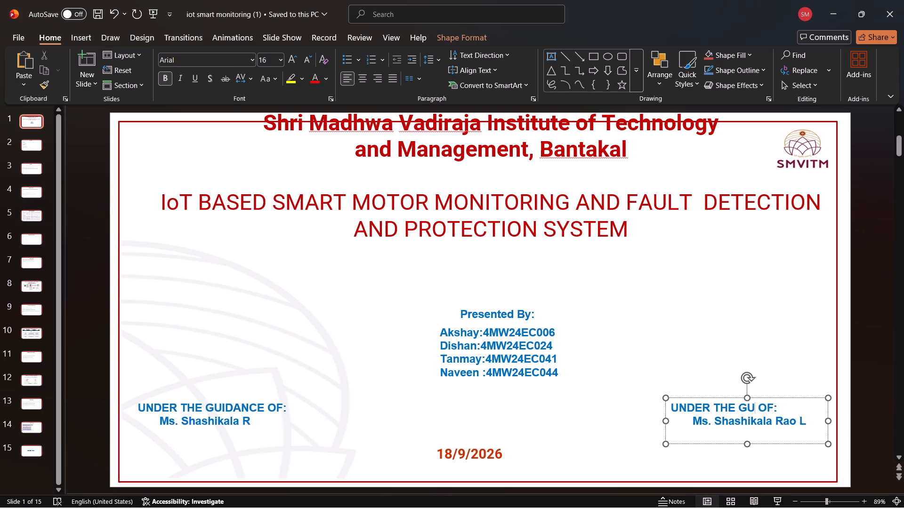
key("BackSpace")
key("BackSpace")
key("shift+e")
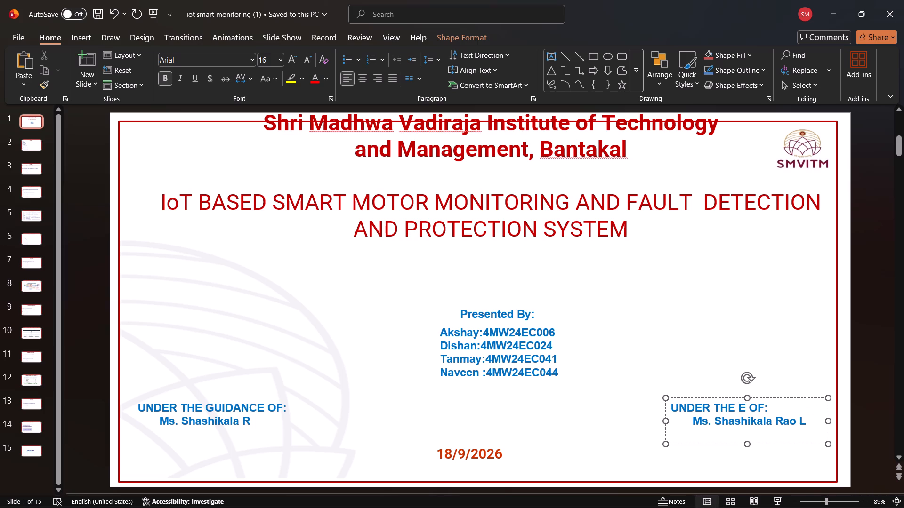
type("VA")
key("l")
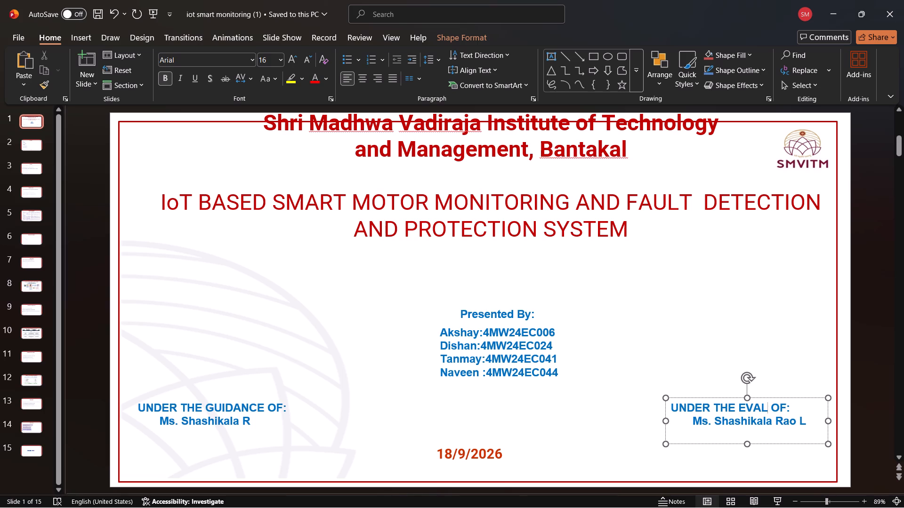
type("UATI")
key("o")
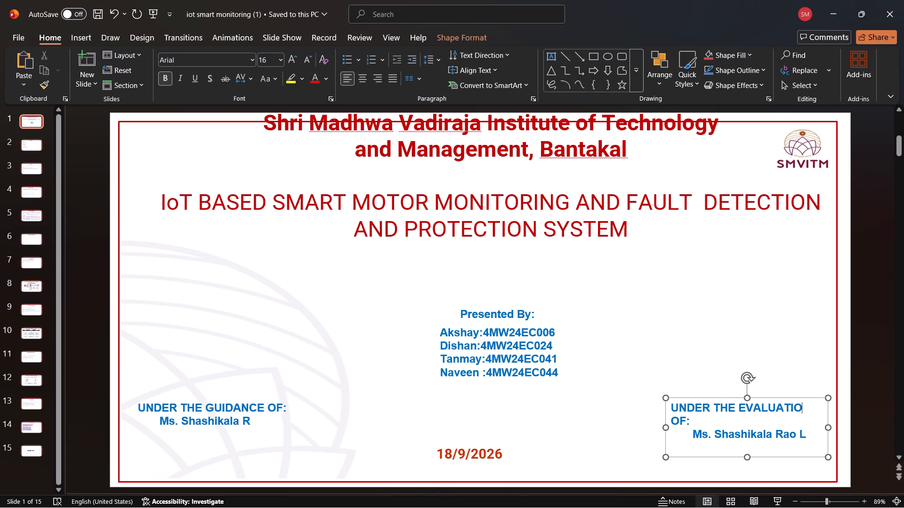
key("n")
Widen the evaluation text box towards the slide centre so its heading fits on one line.
left_click_drag(665, 426, 635, 427)
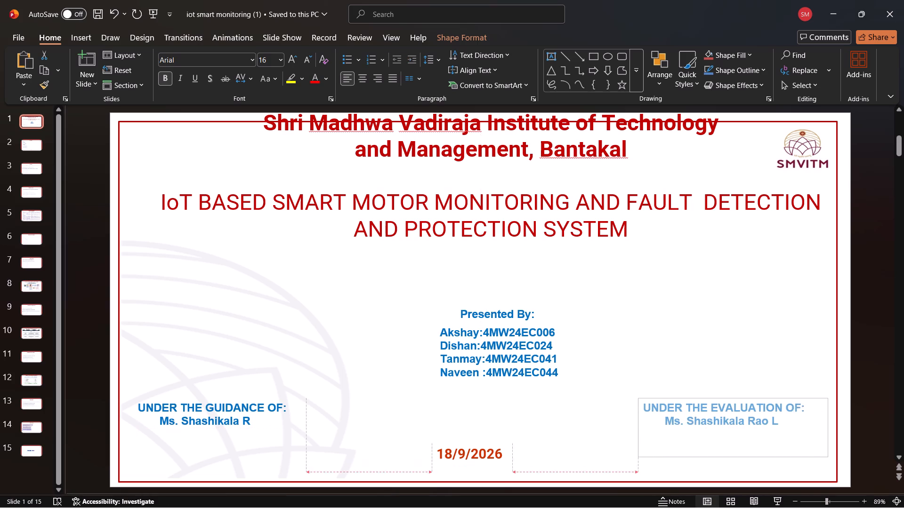
left_click_drag(635, 427, 658, 421)
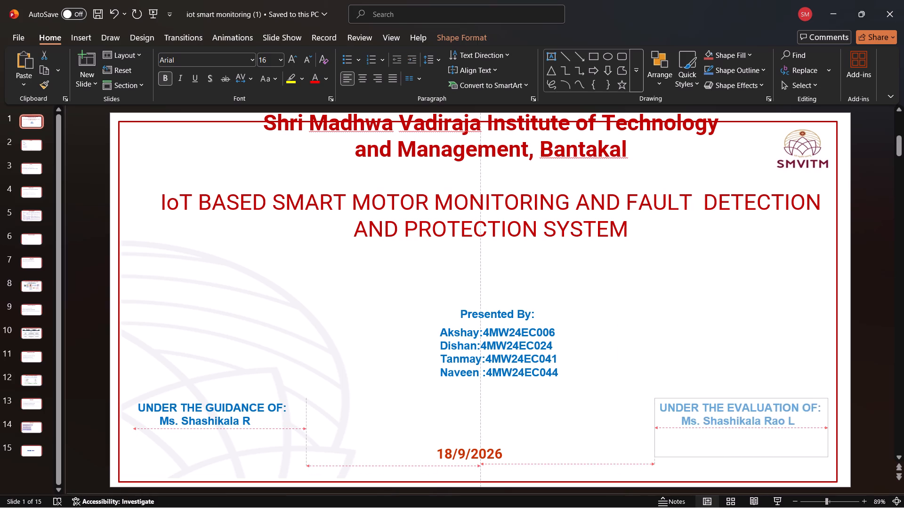
left_click_drag(658, 421, 649, 421)
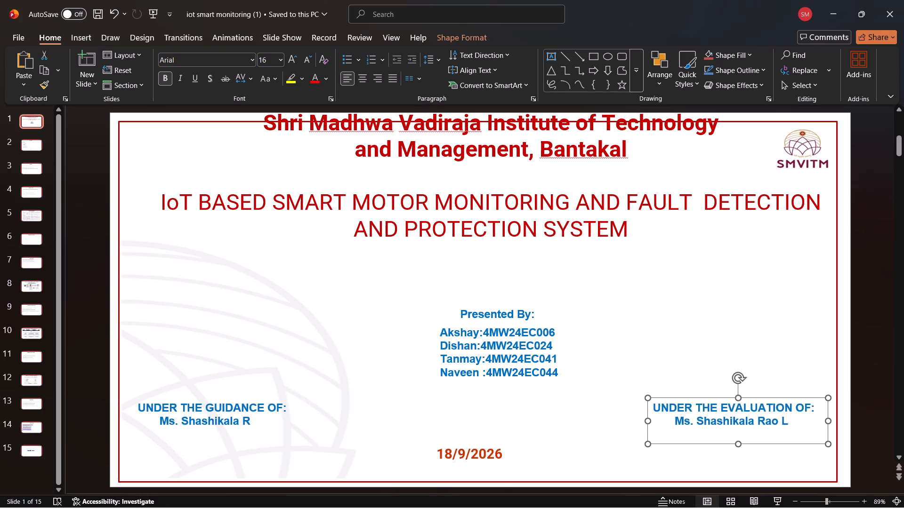
Replace the first name after "Ms." in the evaluation block with one beginning with A, keeping the surname and initial.
left_click(755, 424)
key("BackSpace")
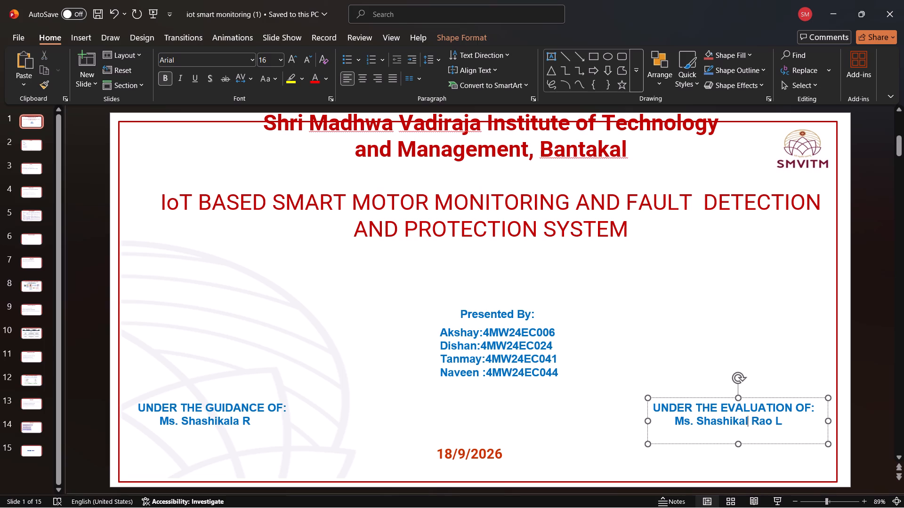
key("BackSpace")
key("BackSpace")
key("BackSpace")
key("BackSpace")
key("BackSpace")
key("BackSpace")
key("BackSpace")
key("BackSpace")
key("BackSpace")
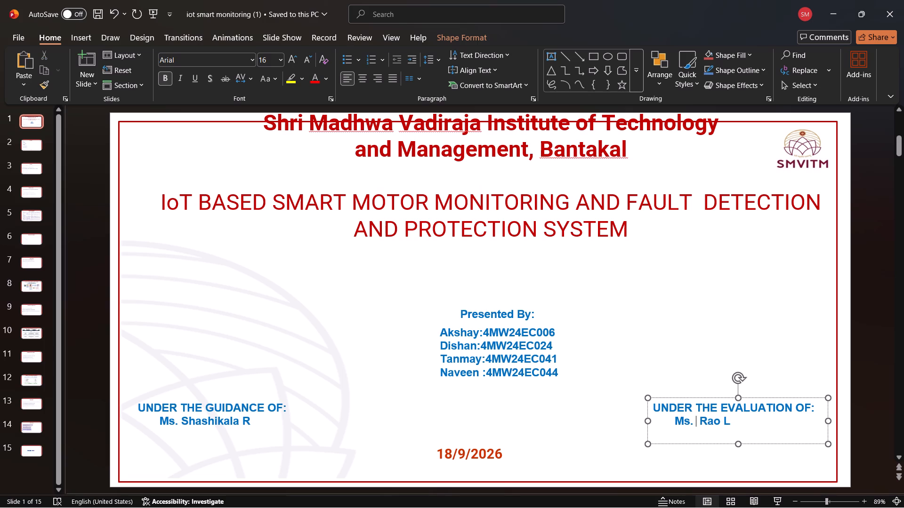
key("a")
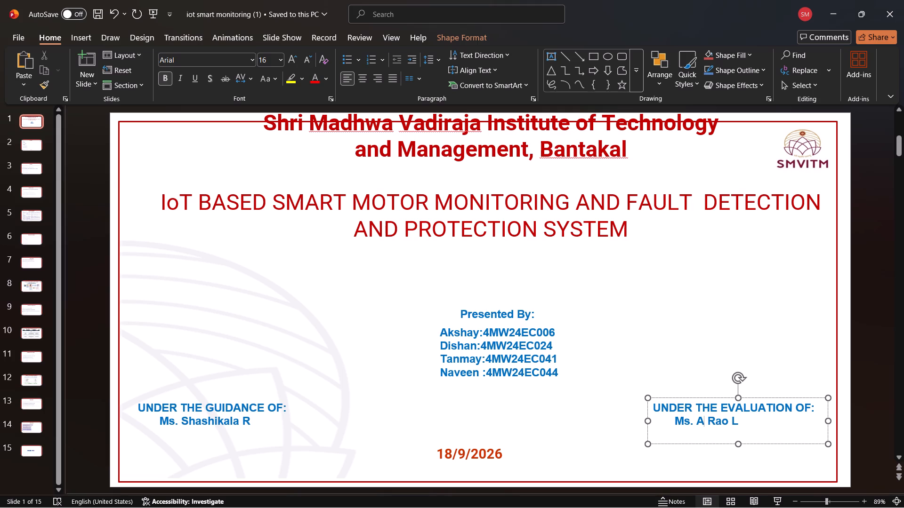
Complete the evaluator's first name below "UNDER THE EVALUATION OF:", making its second letter a lowercase k.
type("KS")
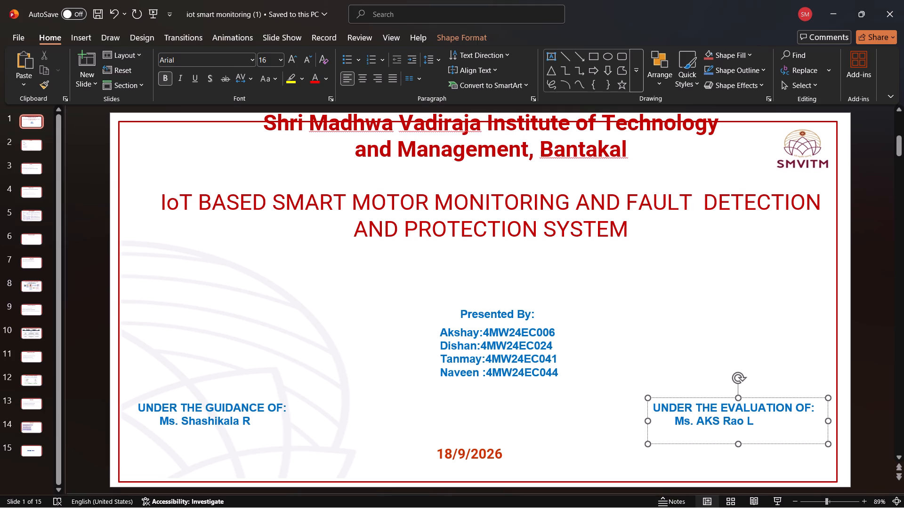
key("BackSpace")
type("shatha")
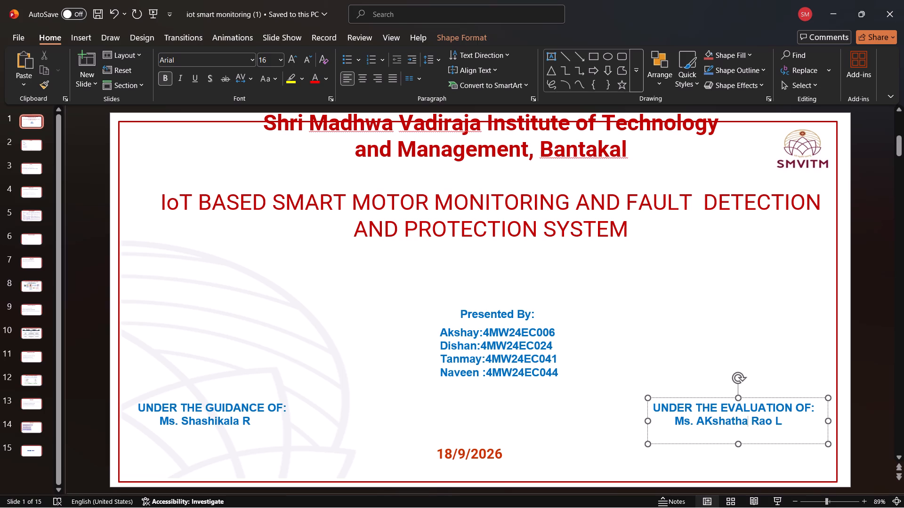
left_click(711, 421)
key("BackSpace")
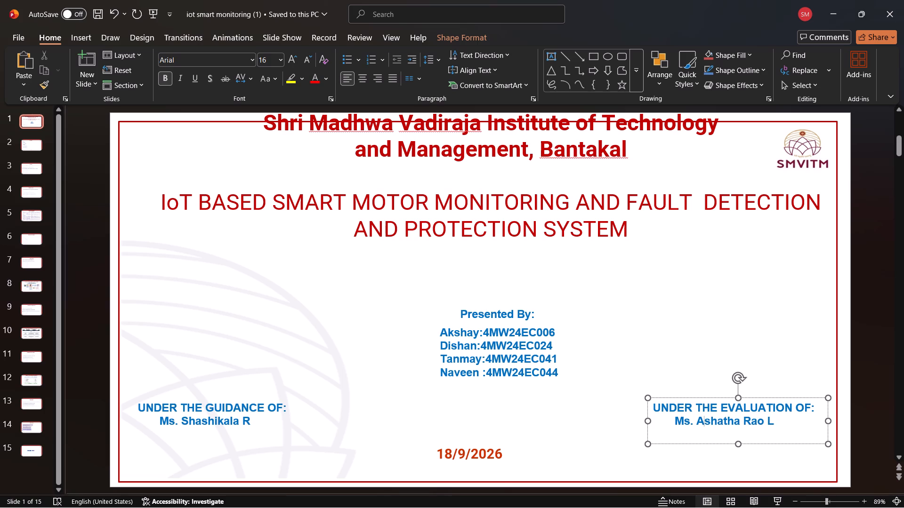
key("k")
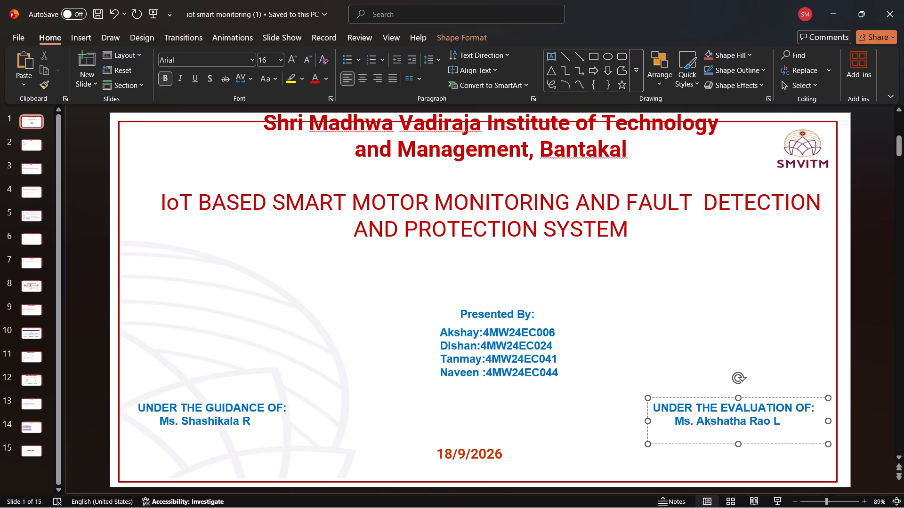
Move the title text box down on the title slide so the institute name sits inside the red border.
left_click(585, 182)
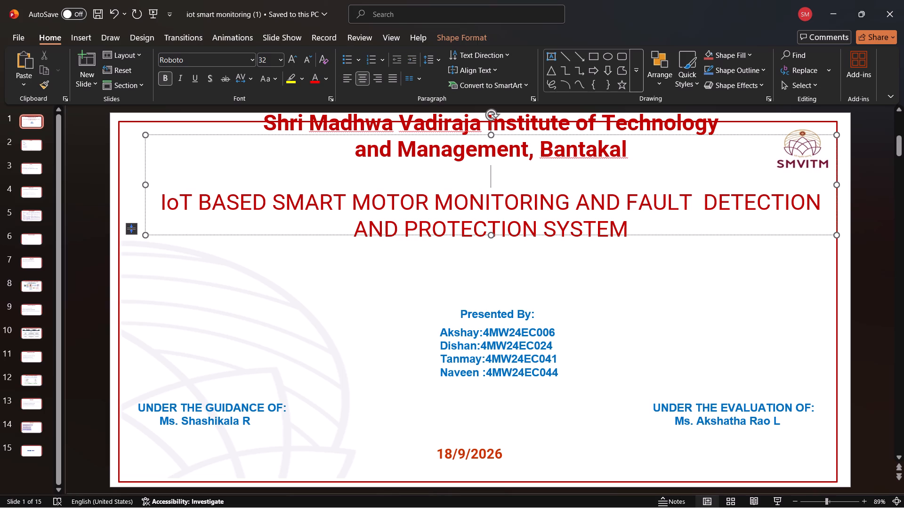
left_click_drag(499, 236, 501, 262)
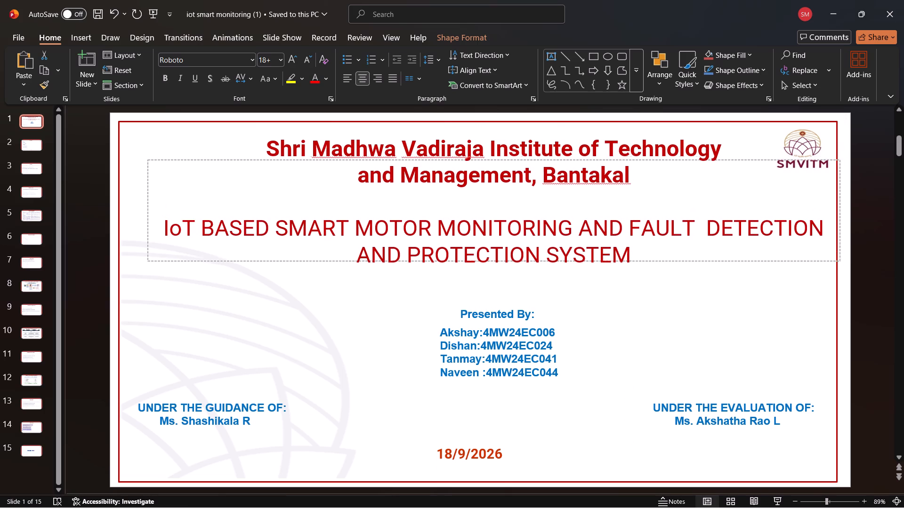
left_click_drag(501, 262, 491, 255)
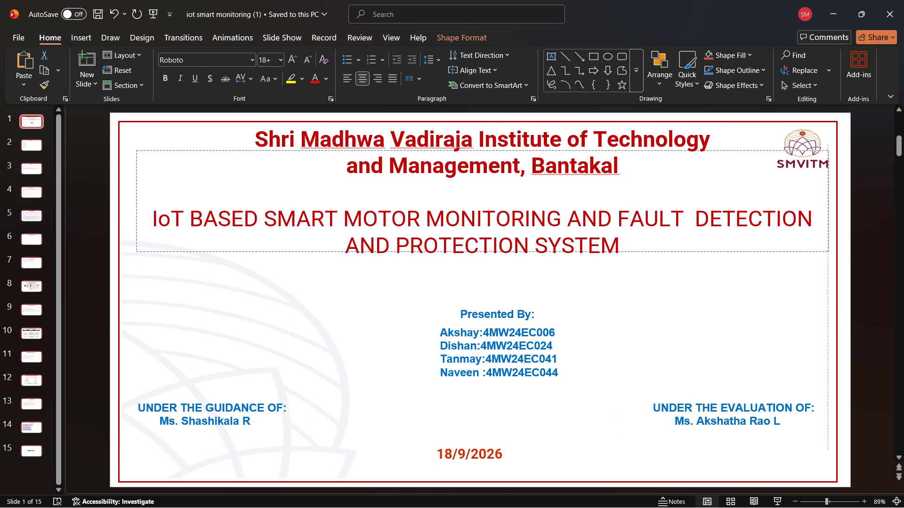
left_click_drag(491, 255, 488, 256)
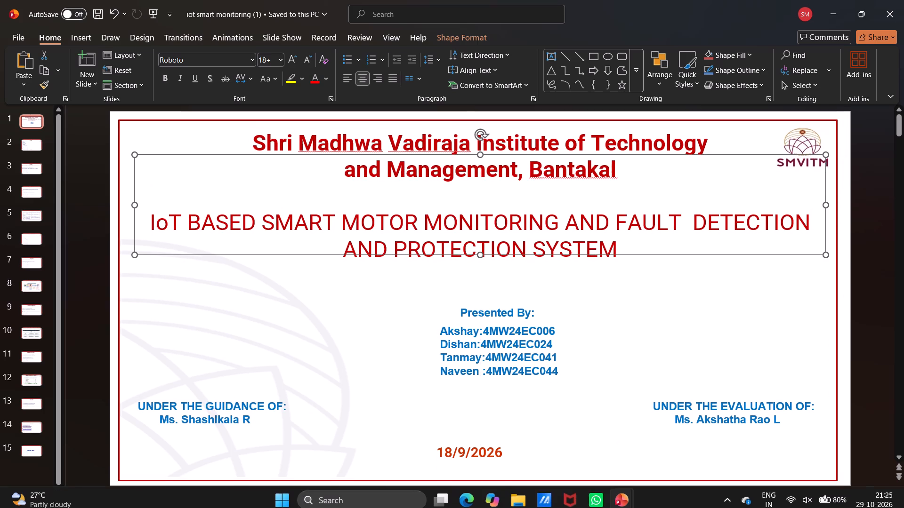
Open the "iot smart monitoring12" presentation from the Tanmay24 folder.
left_click(519, 502)
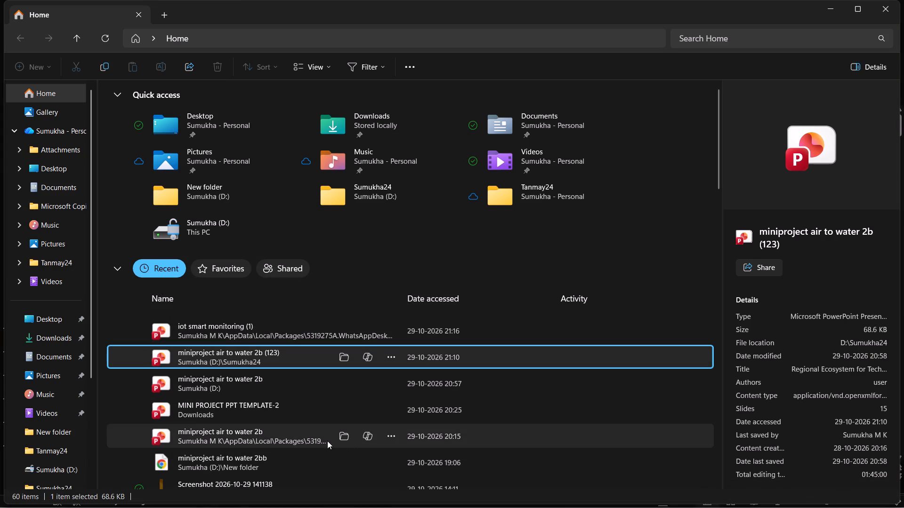
left_click(67, 258)
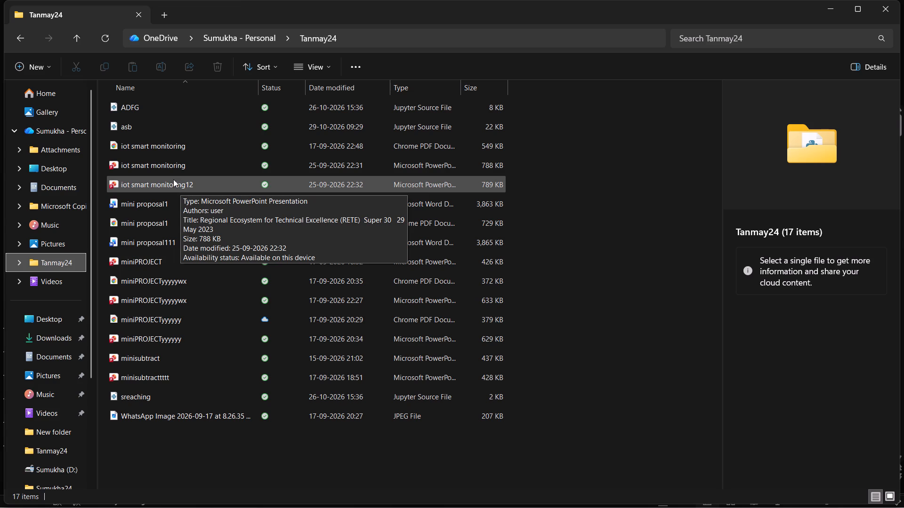
double_click(170, 184)
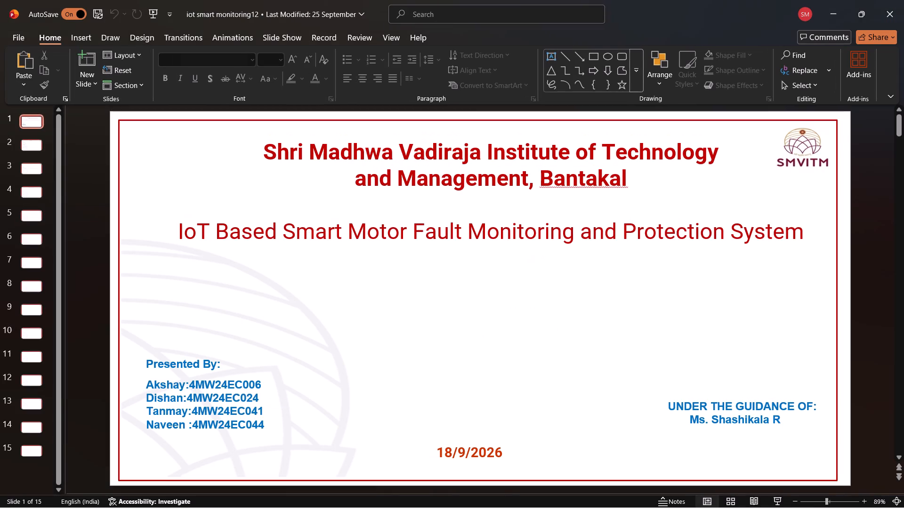
Copy the title line "IoT Based Smart Motor Fault Monitoring and Protection System" from the title slide.
left_click(813, 238)
left_click(808, 239)
left_click(812, 245)
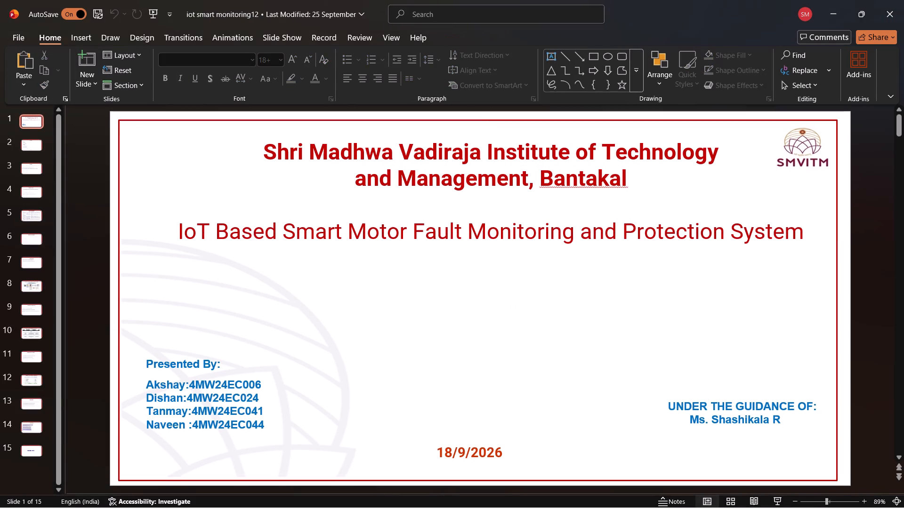
left_click(806, 233)
left_click(800, 230)
left_click_drag(800, 230, 321, 238)
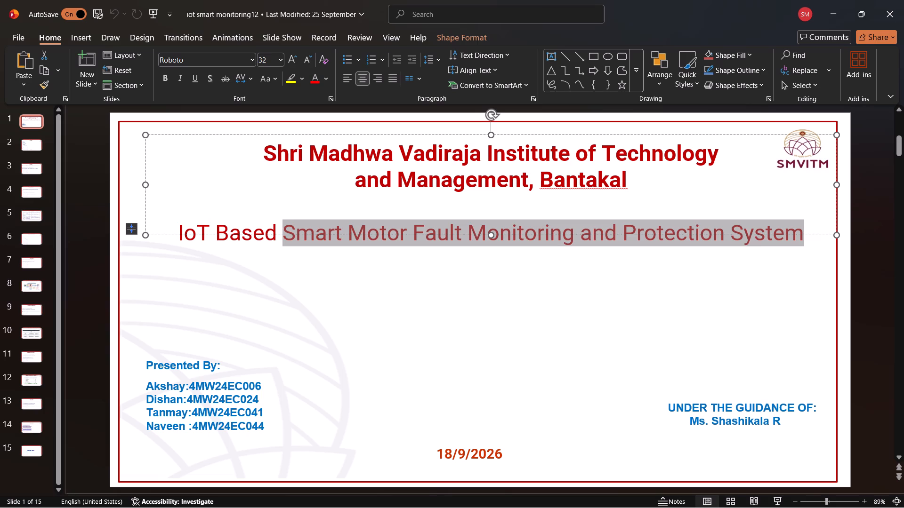
left_click_drag(321, 238, 141, 230)
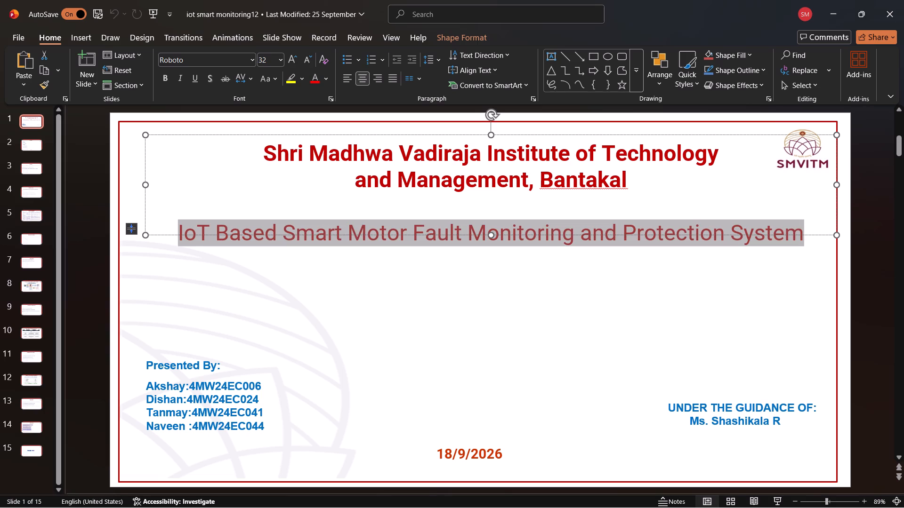
left_click_drag(141, 230, 168, 227)
key("ctrl+c")
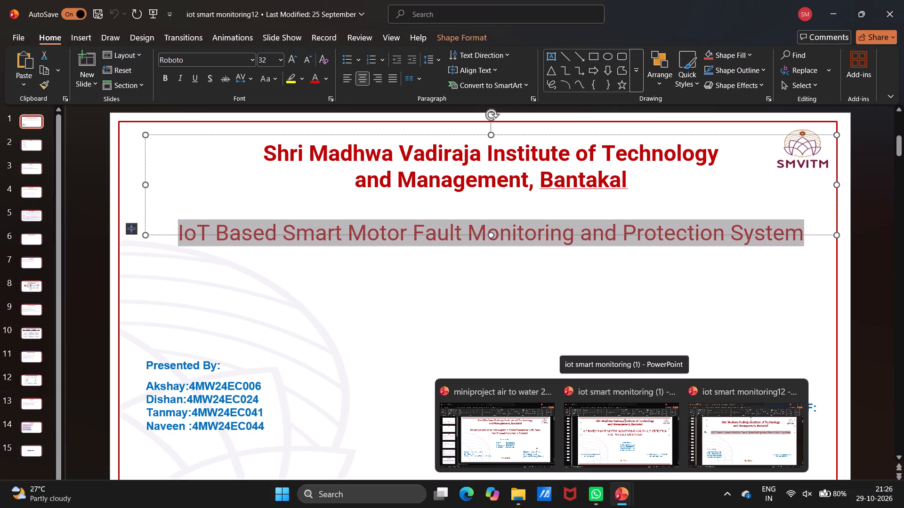
Replace the project title in iot smart monitoring (1) with the copied "IoT Based Smart Motor Fault Monitoring and Protection System".
key("ctrl+c")
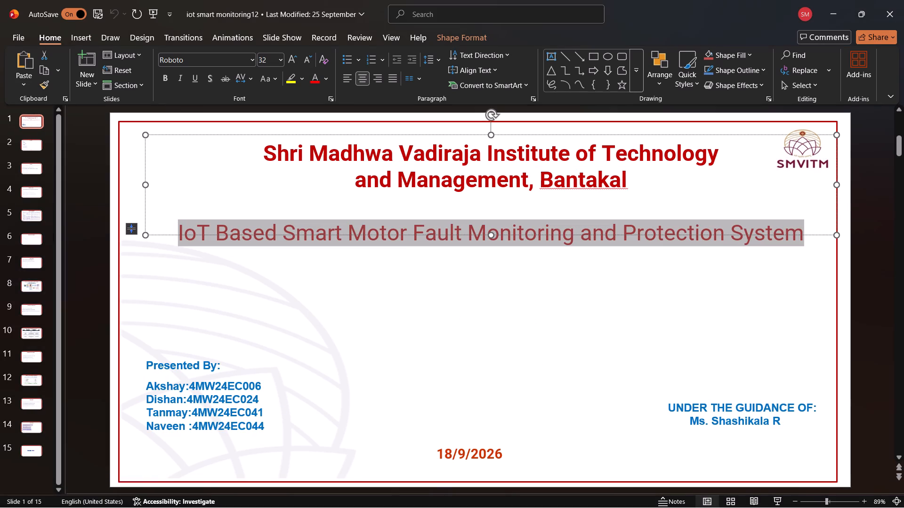
key("ctrl+c")
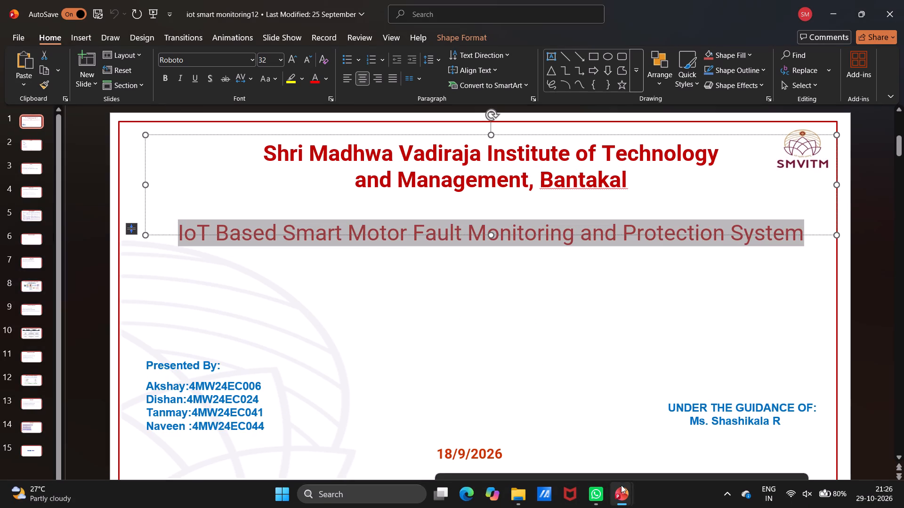
left_click(636, 445)
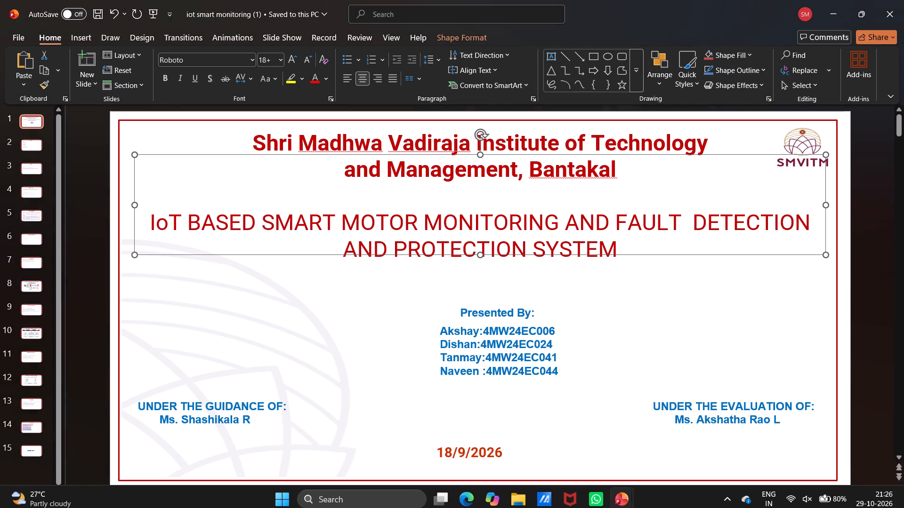
left_click_drag(618, 251, 365, 207)
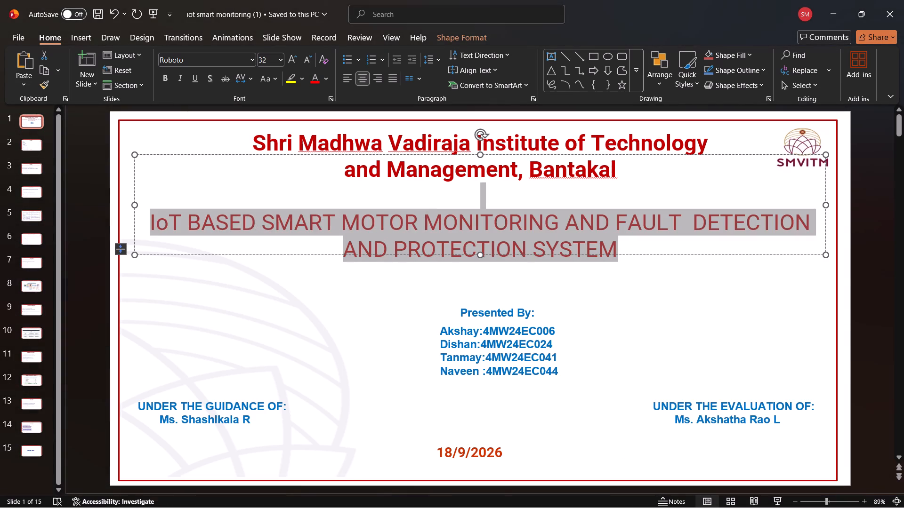
left_click_drag(365, 207, 153, 218)
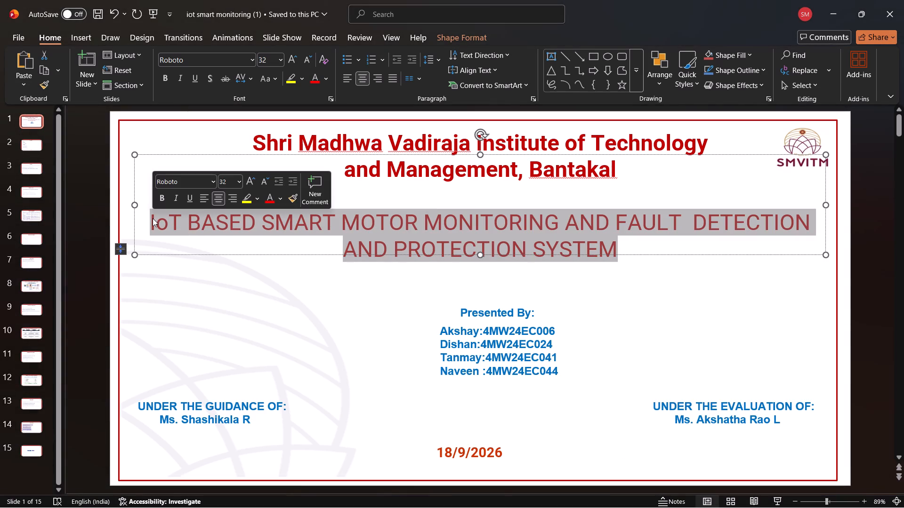
key("ctrl+v")
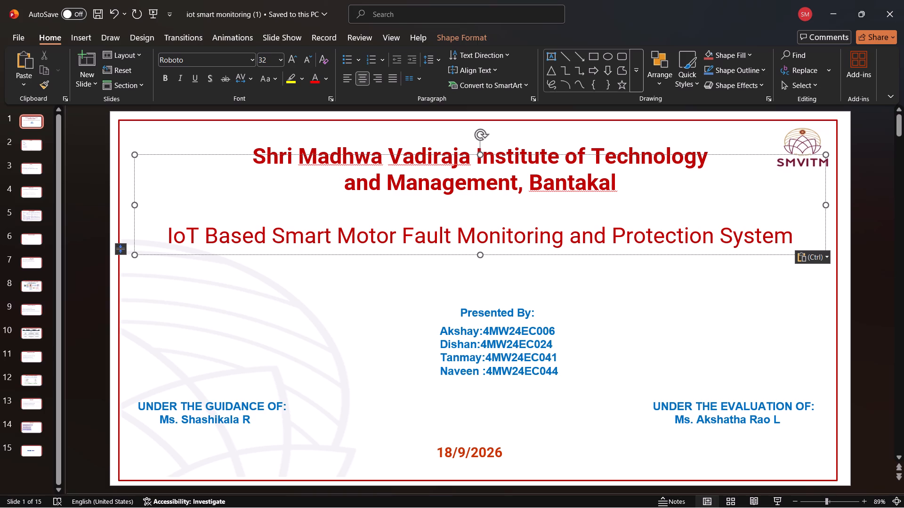
Go through the slides from OUTLINE onward and cut the "BLOCK DIAGRAM OF SMART MOTOR SYSTEM" slide from the presentation.
left_click(25, 148)
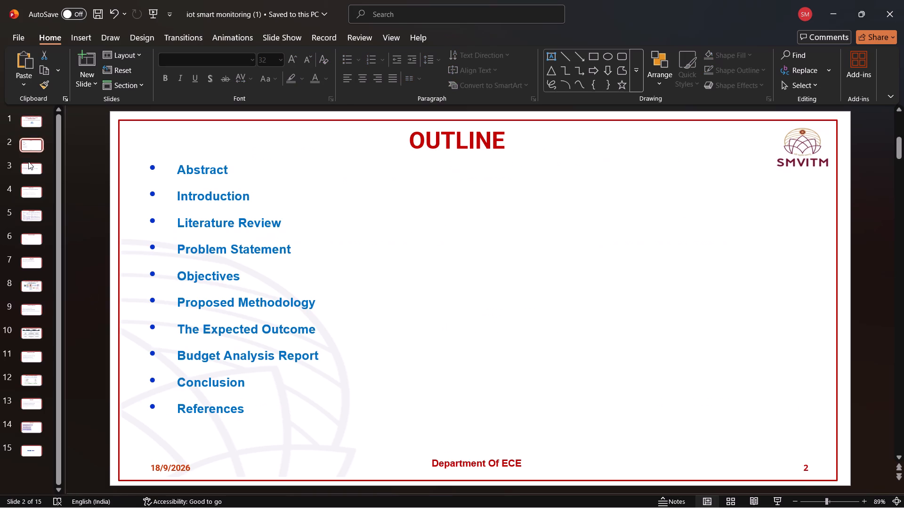
left_click(28, 161)
left_click(36, 193)
left_click(35, 218)
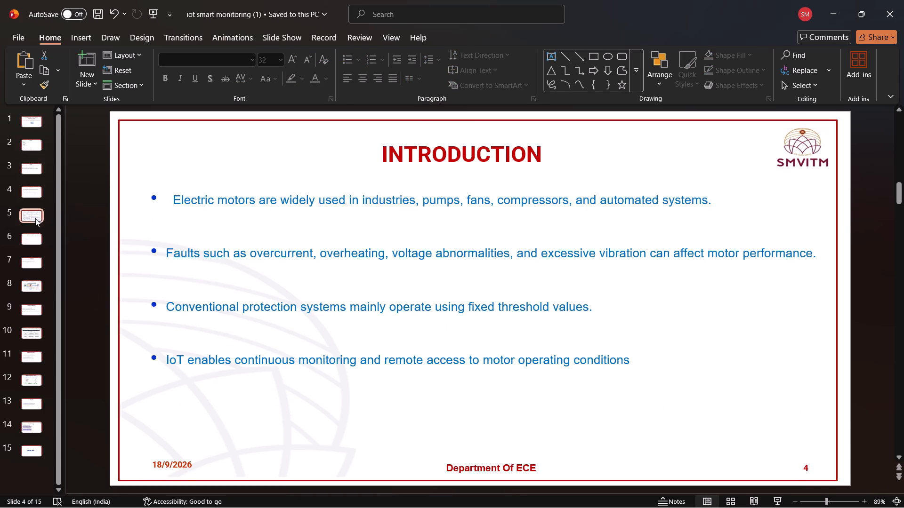
left_click(35, 241)
left_click(35, 263)
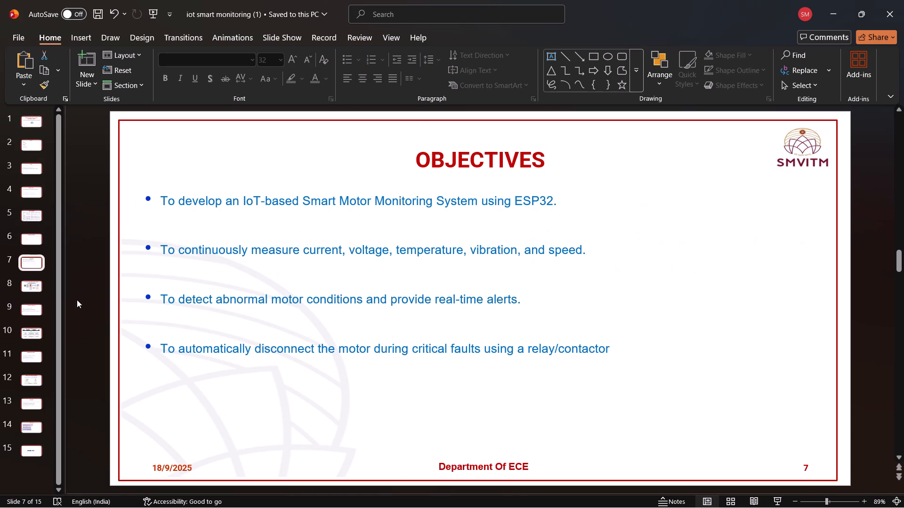
left_click(32, 287)
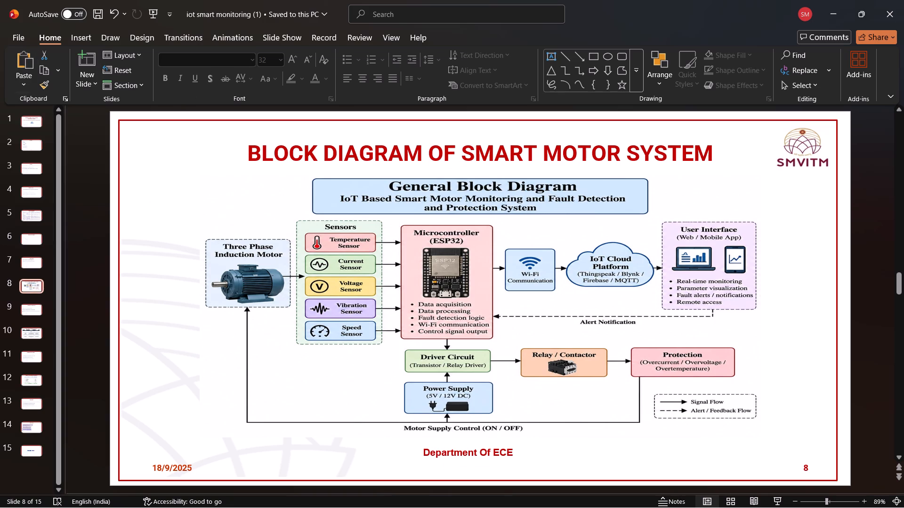
left_click(41, 56)
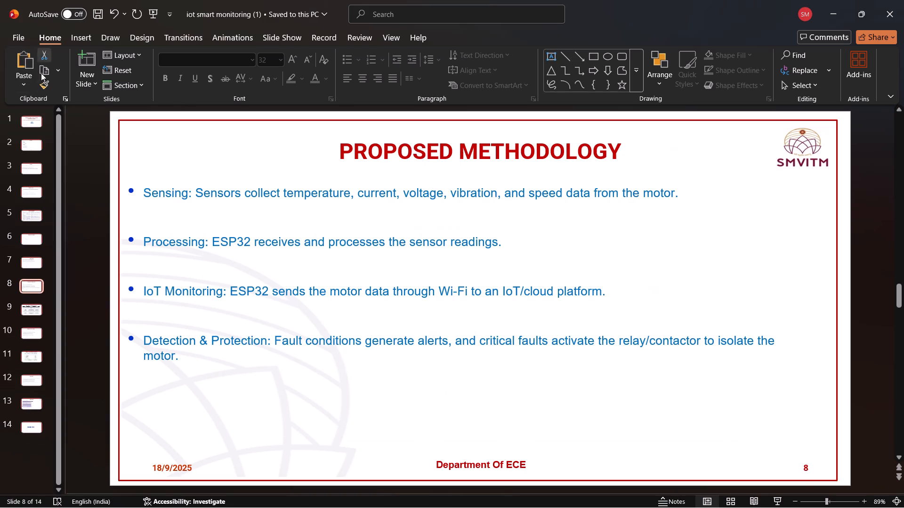
Cut the "FAULT DETECTION AND PROTECTION" table slide from the presentation.
left_click(36, 312)
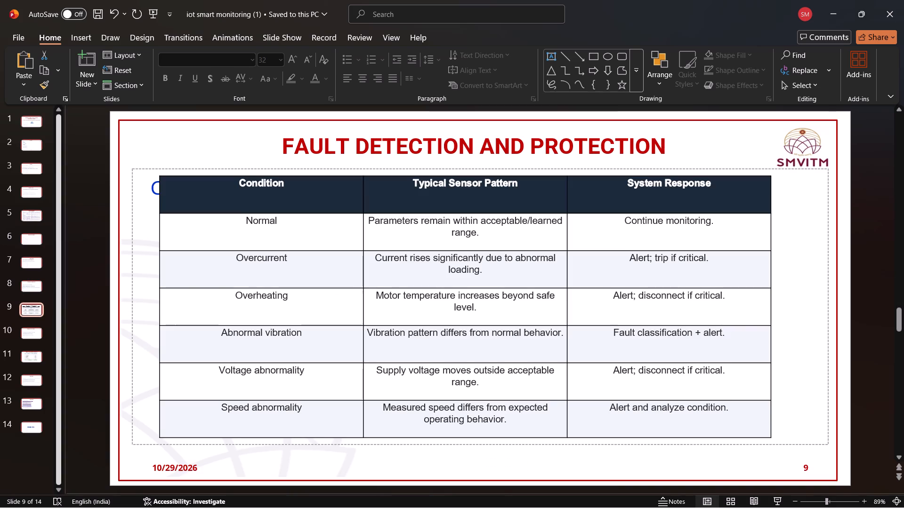
left_click(45, 53)
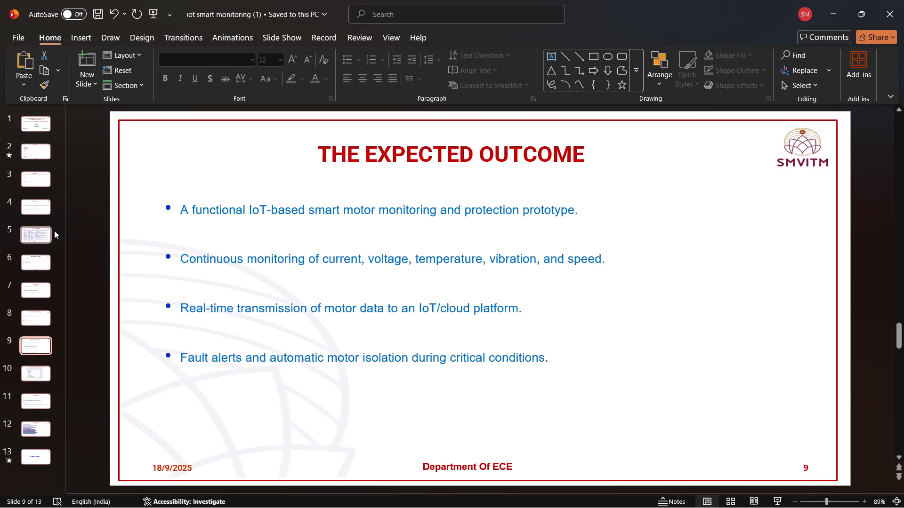
Delete the component cost table picture from the "BUDGET ANALYSIS REPORT/RESOURCES" slide.
left_click(37, 375)
left_click(269, 272)
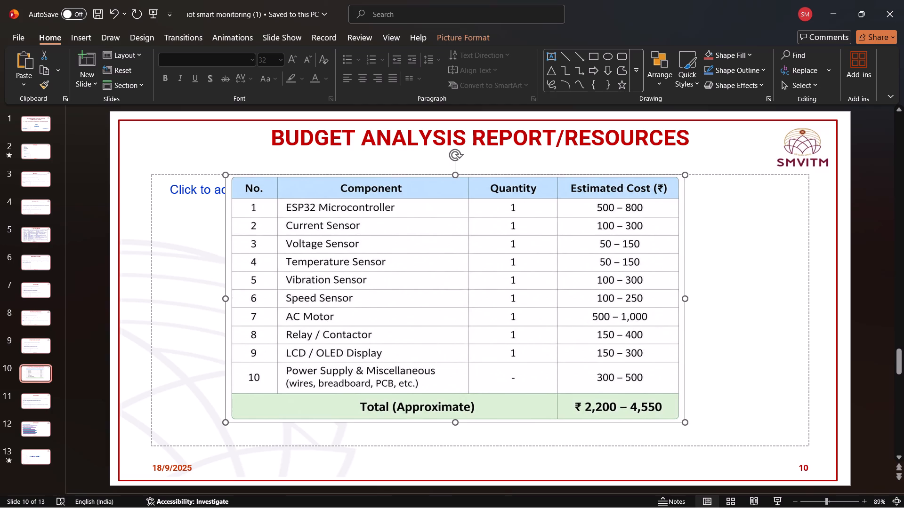
key("Delete")
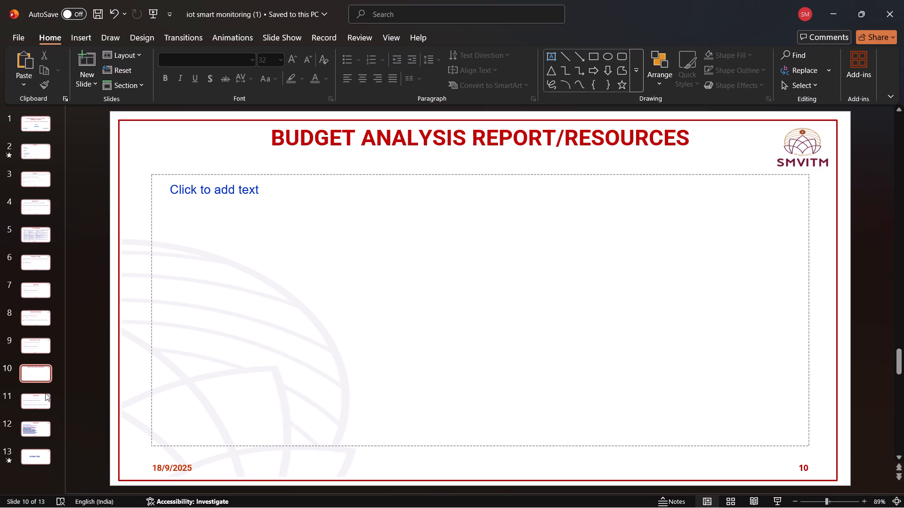
Review the conclusion, references and outline slides of the "iot smart monitoring (1)" presentation.
left_click(40, 404)
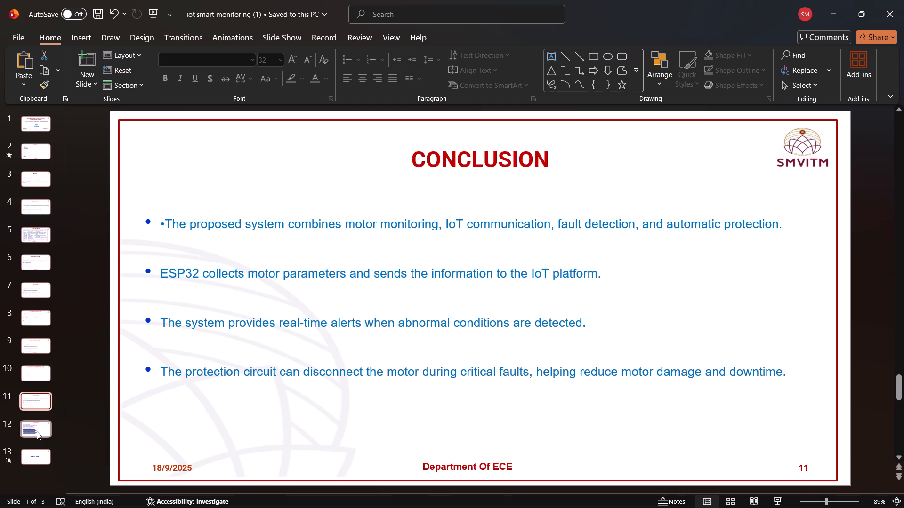
left_click(37, 431)
left_click(37, 458)
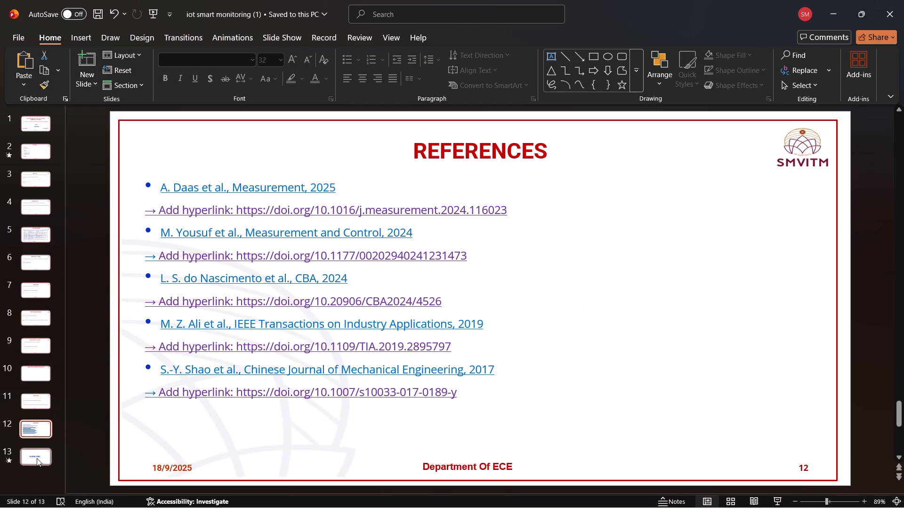
left_click(32, 430)
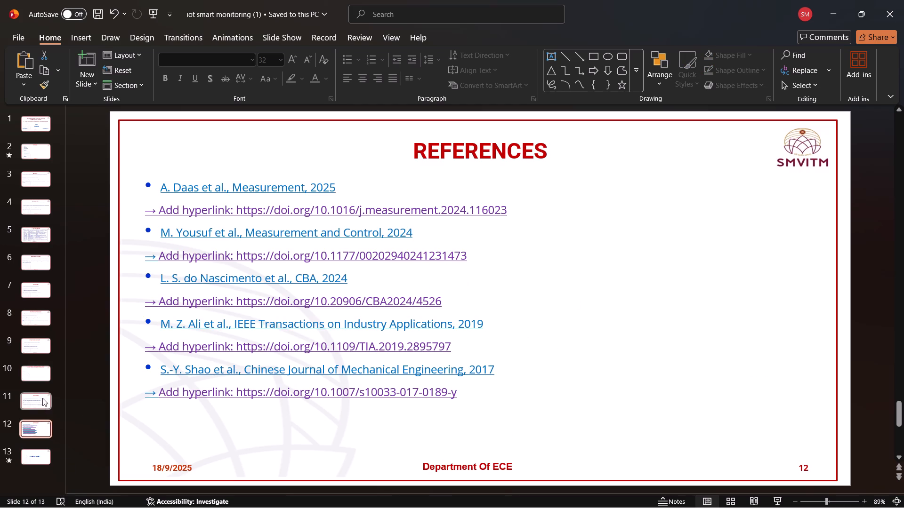
left_click(42, 398)
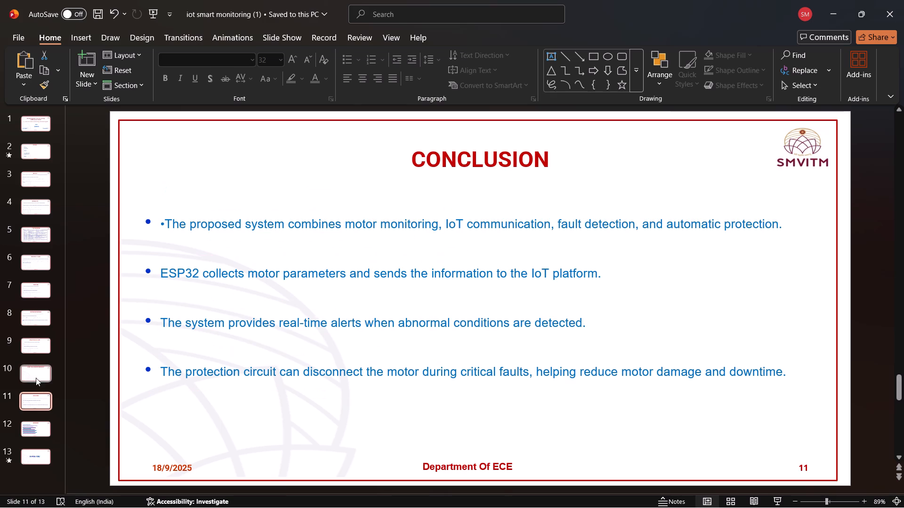
left_click(24, 148)
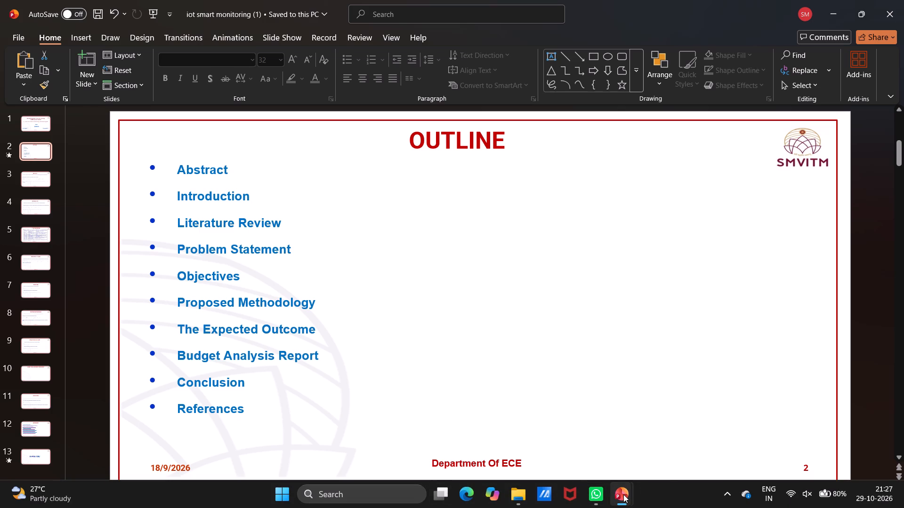
Switch to the "miniproject air to water 2b" presentation and examine its title, outline and following slides as a reference.
left_click(510, 440)
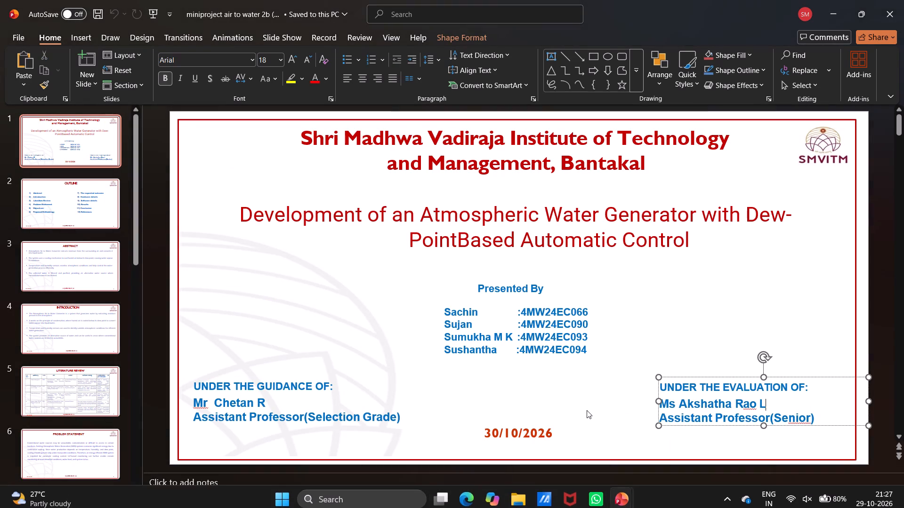
key("Right")
key("Down")
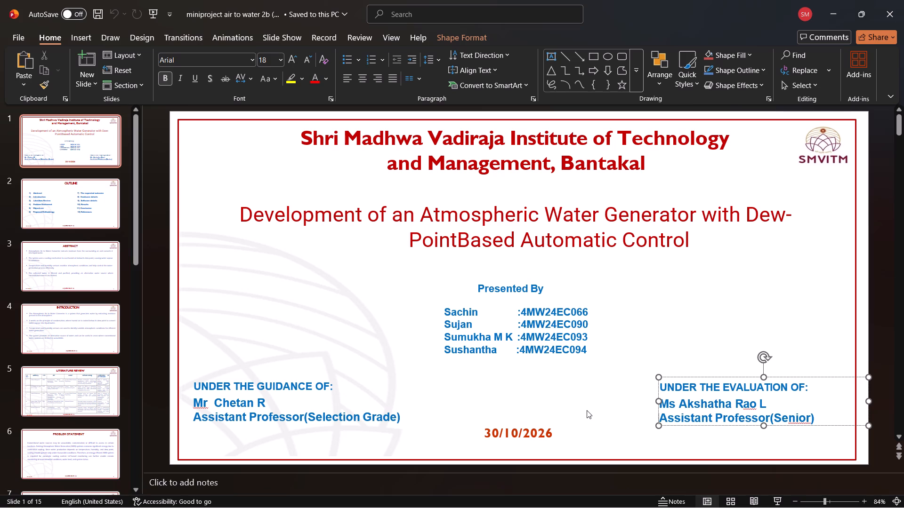
left_click(42, 222)
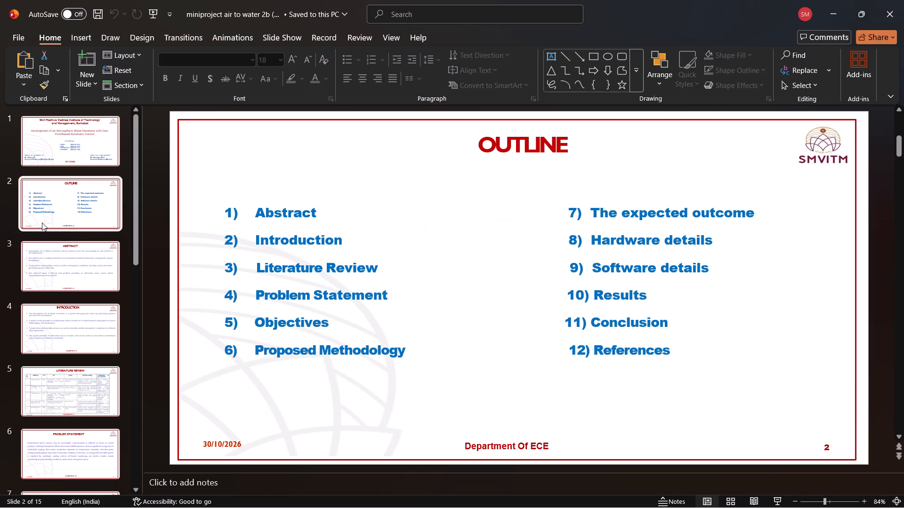
key("Down")
key("Down")
key("Down")
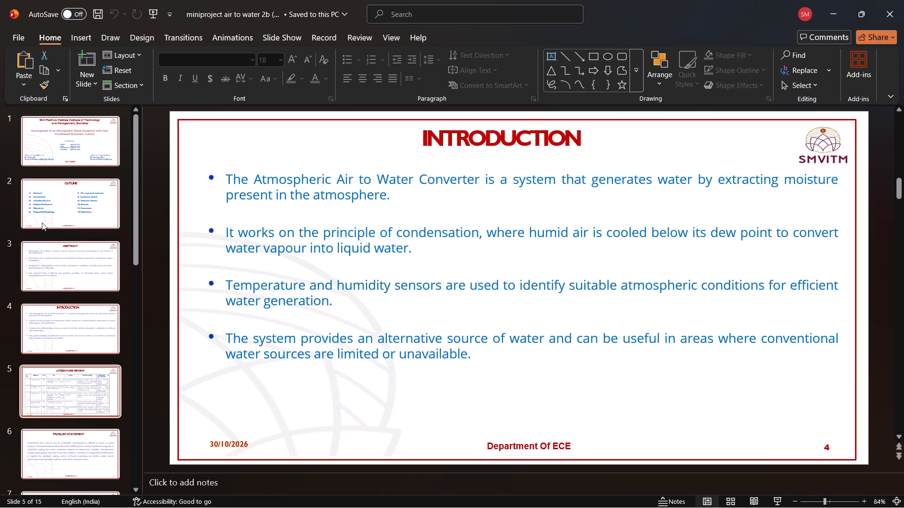
key("Up")
key("Up")
key("Up")
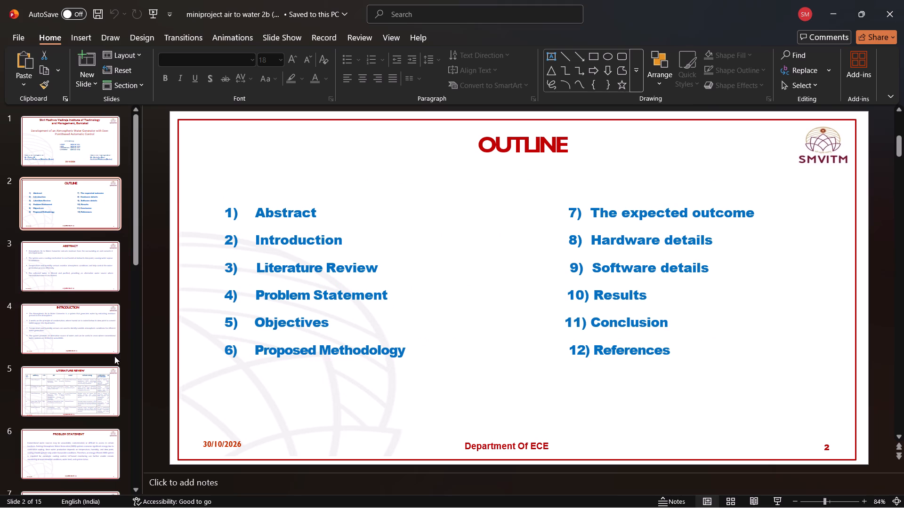
scroll(93, 440, "down", 2)
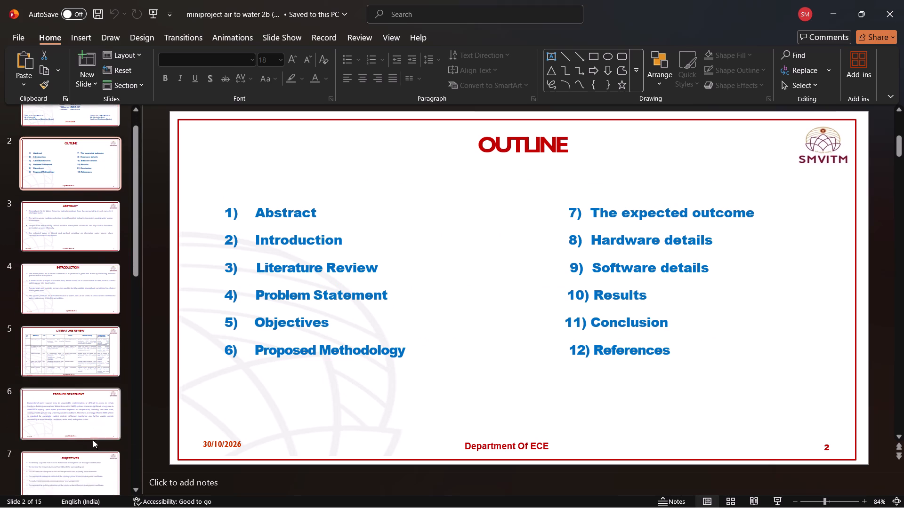
scroll(93, 440, "down", 1)
left_click(79, 374)
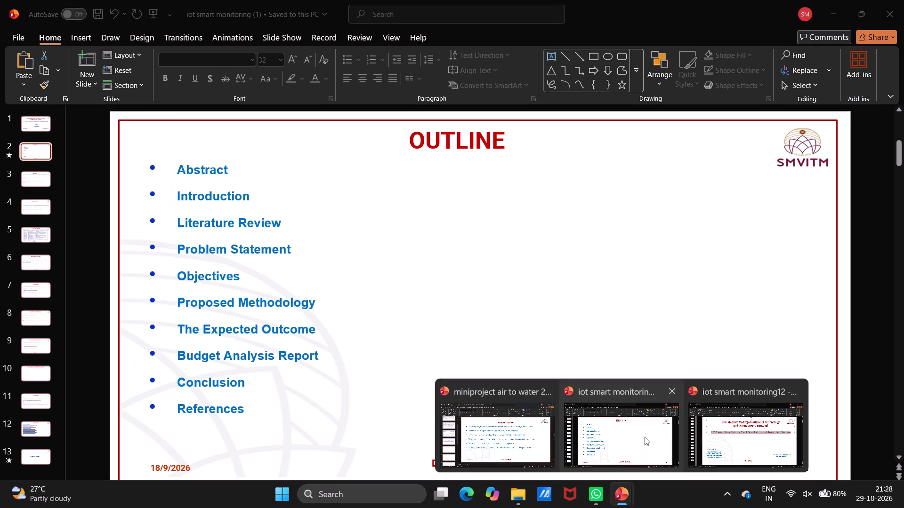
Return to "iot smart monitoring (1)" and set the Outline slide's footer date to 30/10/2026.
left_click(645, 437)
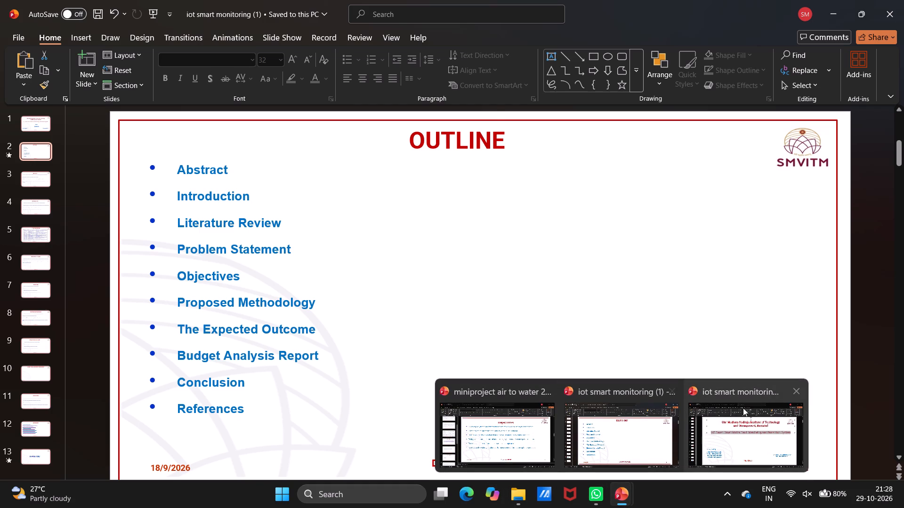
left_click(728, 439)
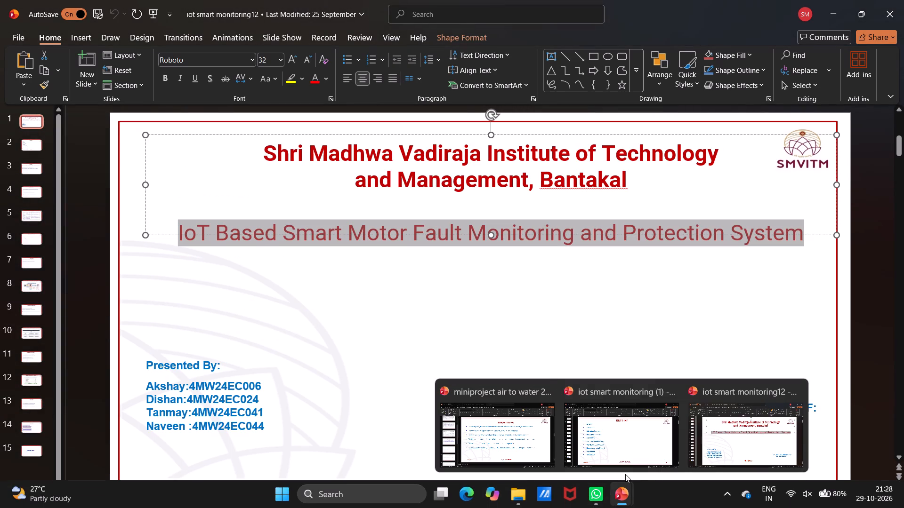
left_click(639, 444)
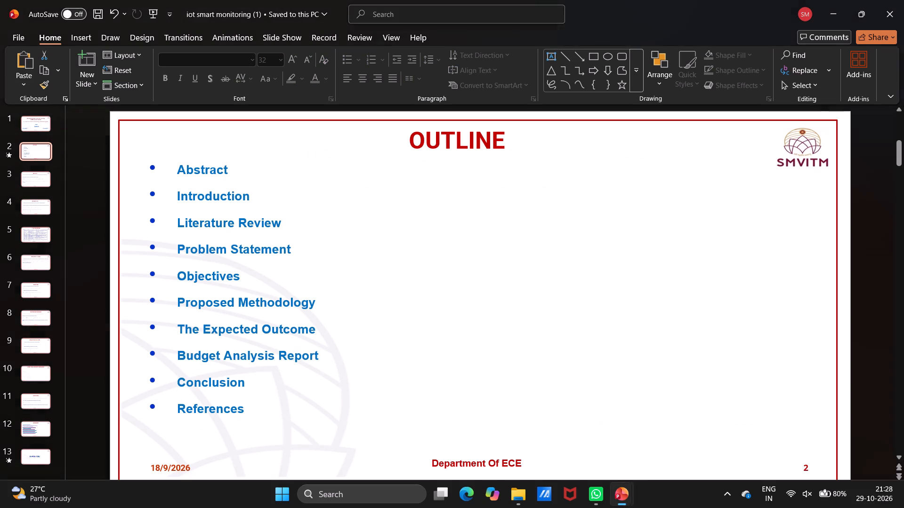
left_click(188, 469)
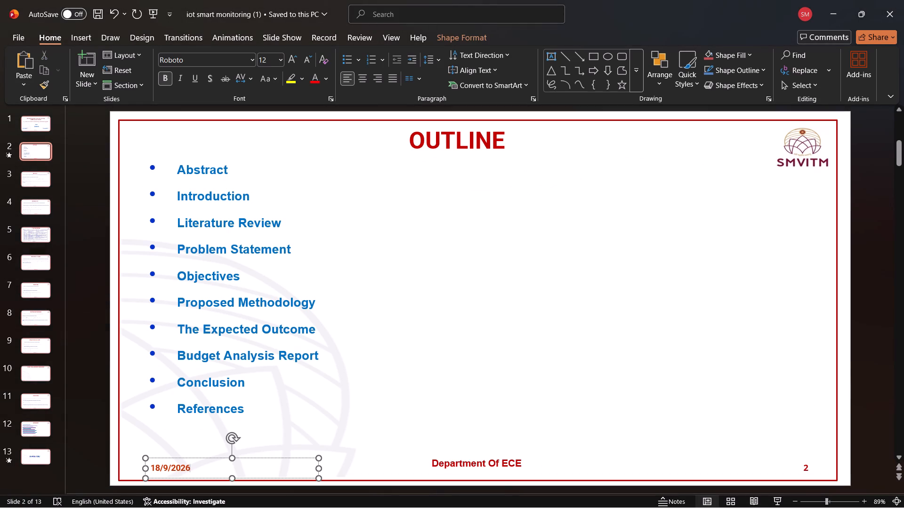
key("Left")
key("Left")
key("Left")
key("Left")
key("Left")
key("BackSpace")
type("10")
key("Left")
key("Left")
key("Left")
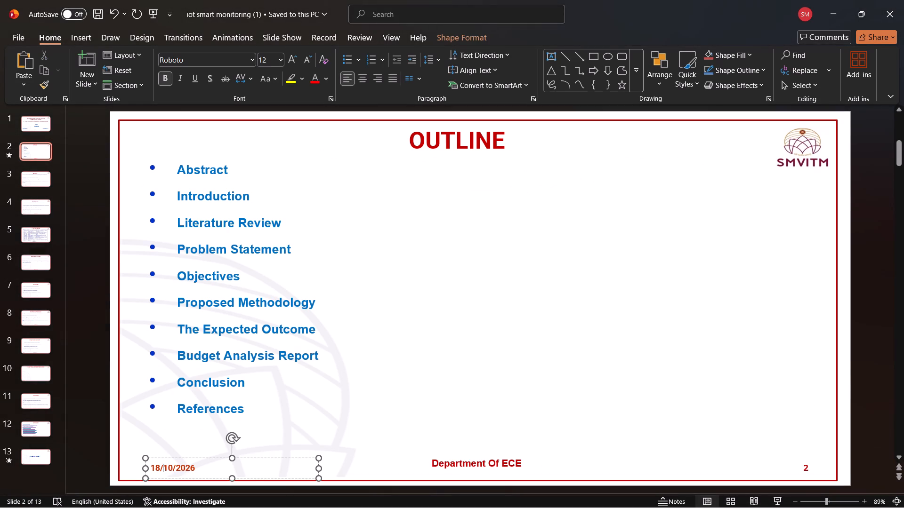
key("Left")
key("Right")
key("BackSpace")
key("BackSpace")
type("30")
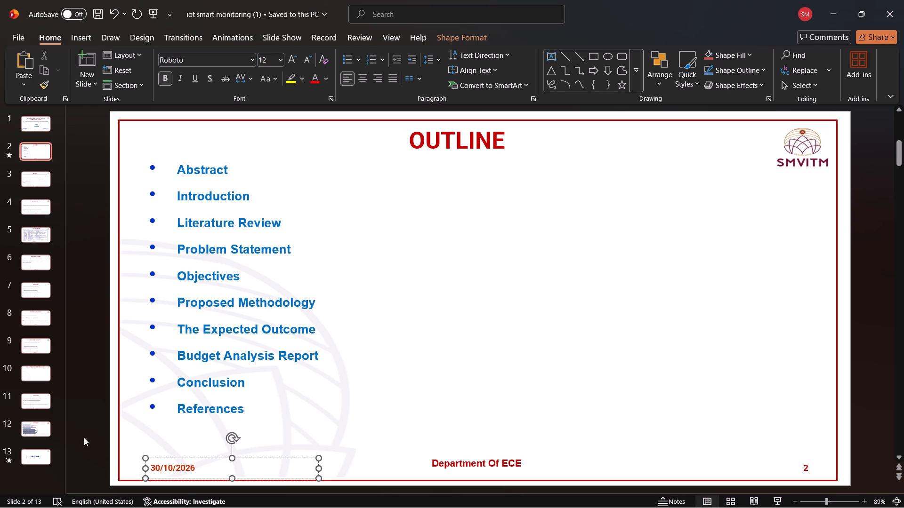
Change the footer date on the References slide (slide 12) to 30/10/2026.
left_click(38, 461)
left_click(39, 427)
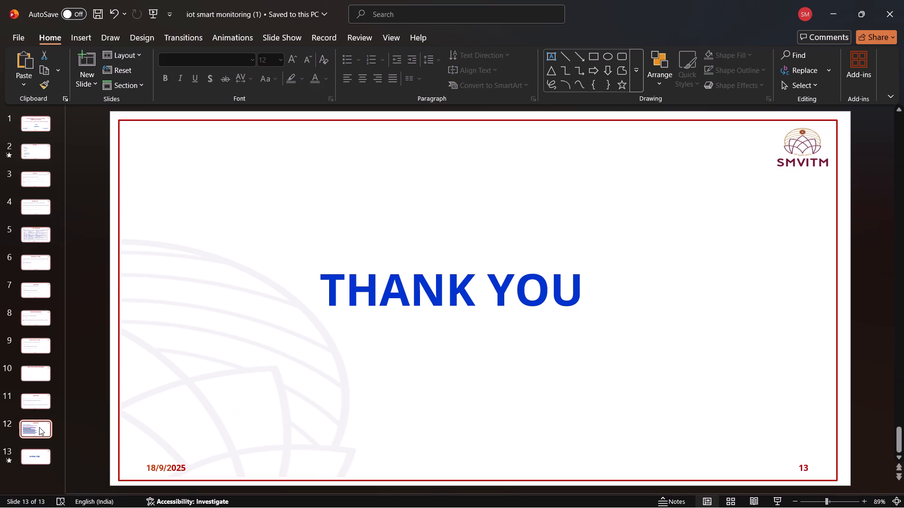
left_click(191, 468)
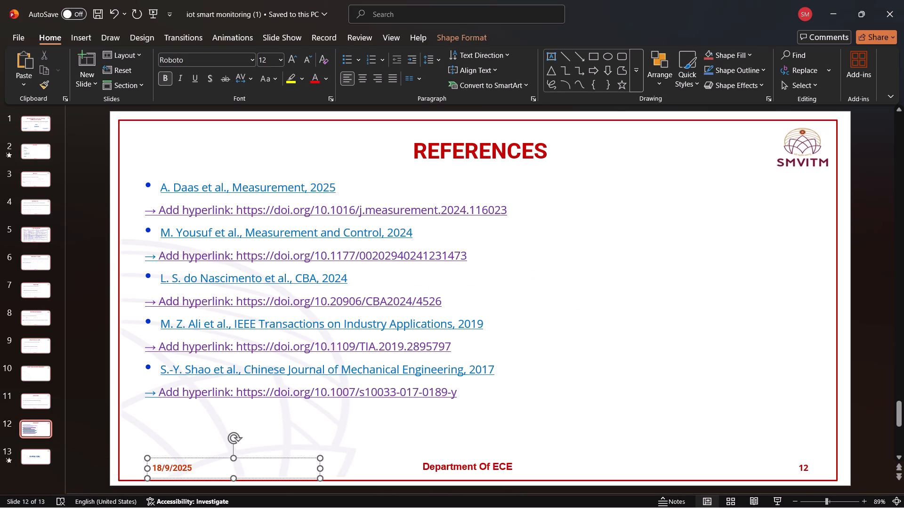
key("BackSpace")
key("6")
key("Left")
key("Left")
key("Left")
key("Left")
key("Left")
key("BackSpace")
type("10")
key("Left")
key("Left")
key("Left")
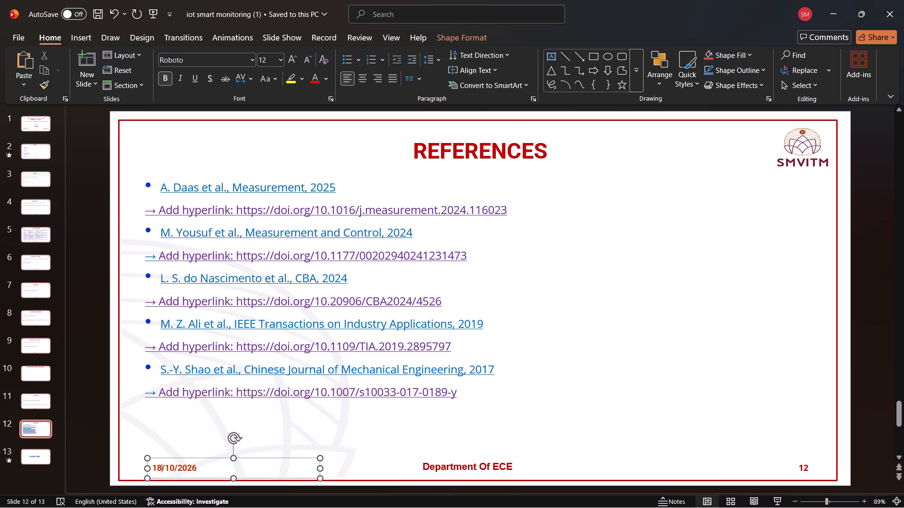
key("BackSpace")
key("BackSpace")
type("30")
key("Up")
key("Left")
left_click(126, 444)
Change the footer date on the Conclusion slide (slide 11) to 30/10/2026.
key("Up")
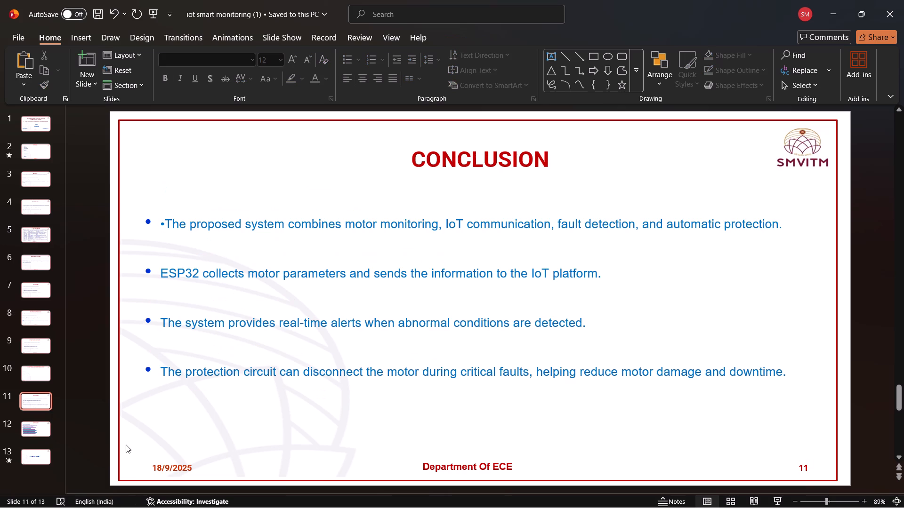
left_click(189, 468)
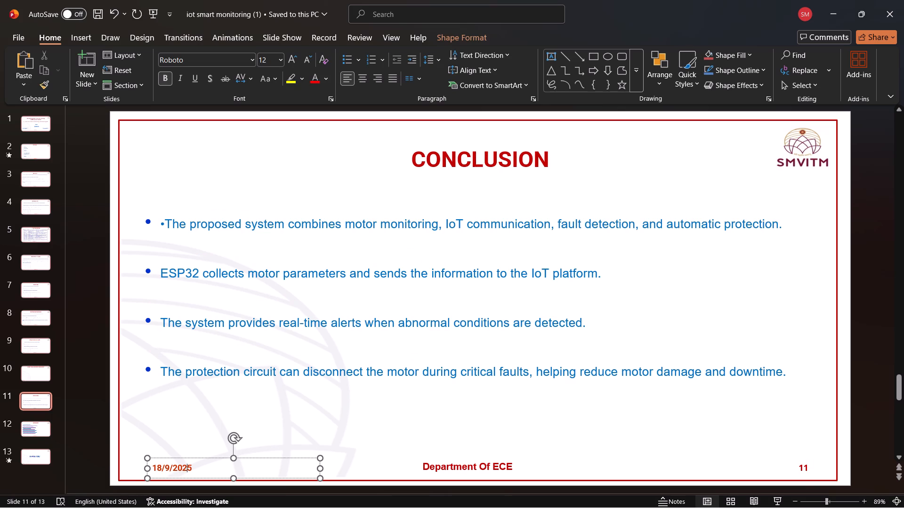
key("Right")
key("BackSpace")
key("6")
key("Left")
key("Left")
key("Left")
key("Left")
key("Left")
key("BackSpace")
type("10")
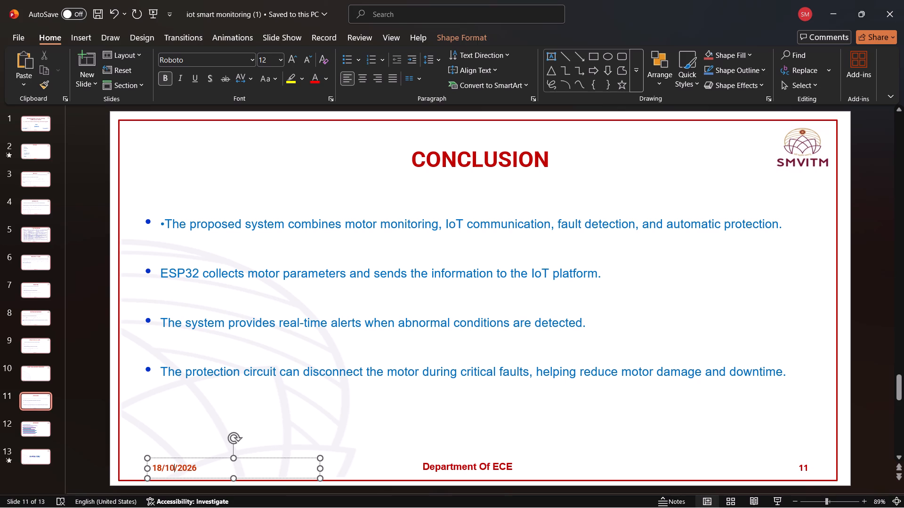
key("Left")
key("Left")
key("Left")
key("BackSpace")
key("BackSpace")
type("30")
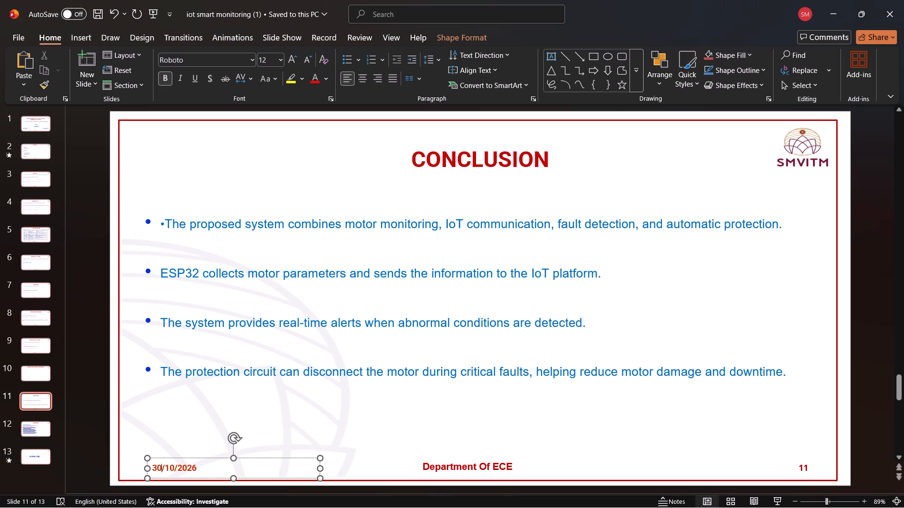
Change the footer date on the Budget Analysis Report/Resources slide (slide 10) to 30/10/2026.
left_click(36, 369)
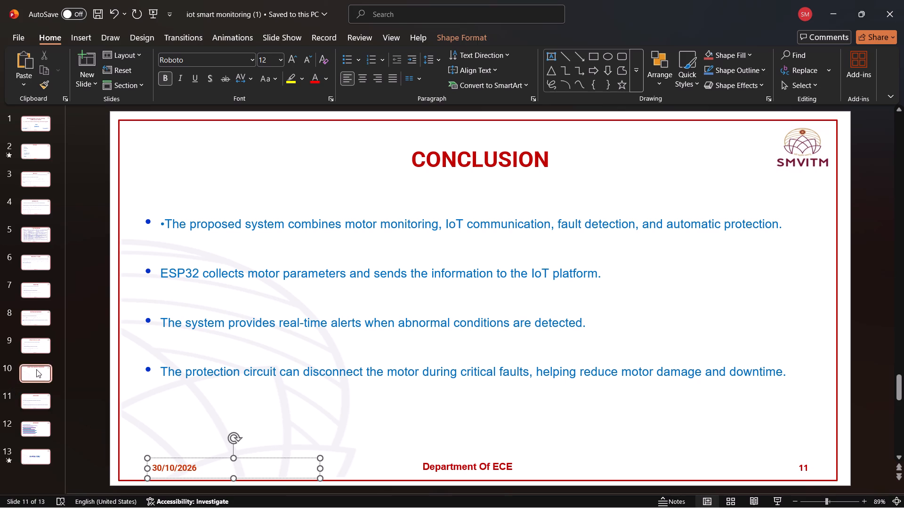
left_click(190, 471)
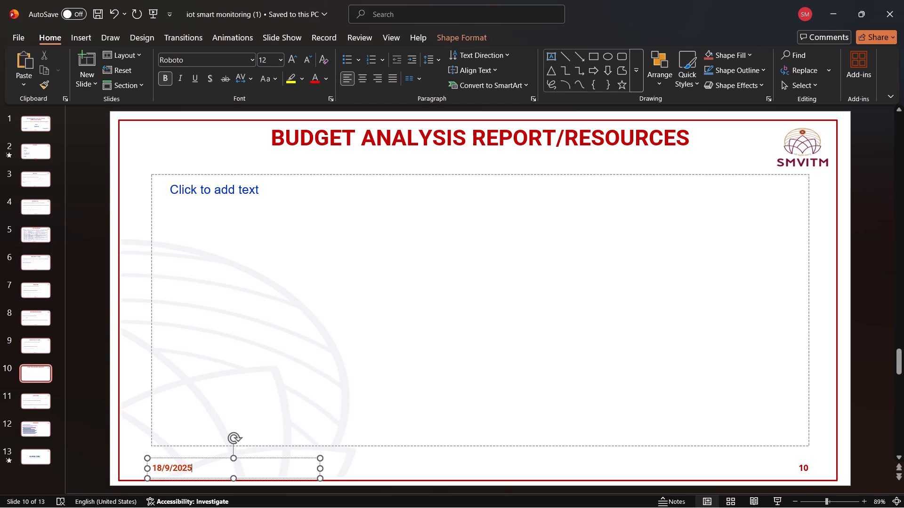
key("BackSpace")
key("6")
key("Left")
key("Left")
key("Left")
key("Left")
key("Left")
key("BackSpace")
type("10")
key("Left")
key("Left")
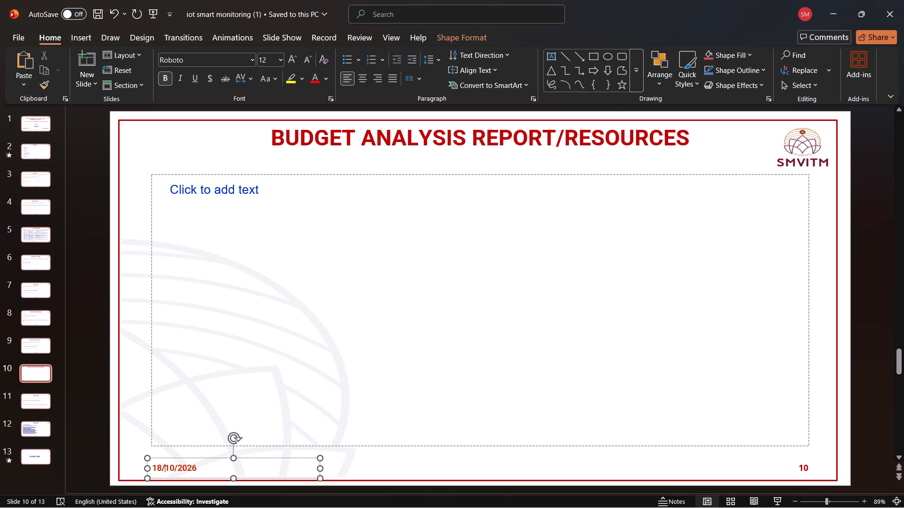
key("Left")
key("BackSpace")
key("BackSpace")
type("30")
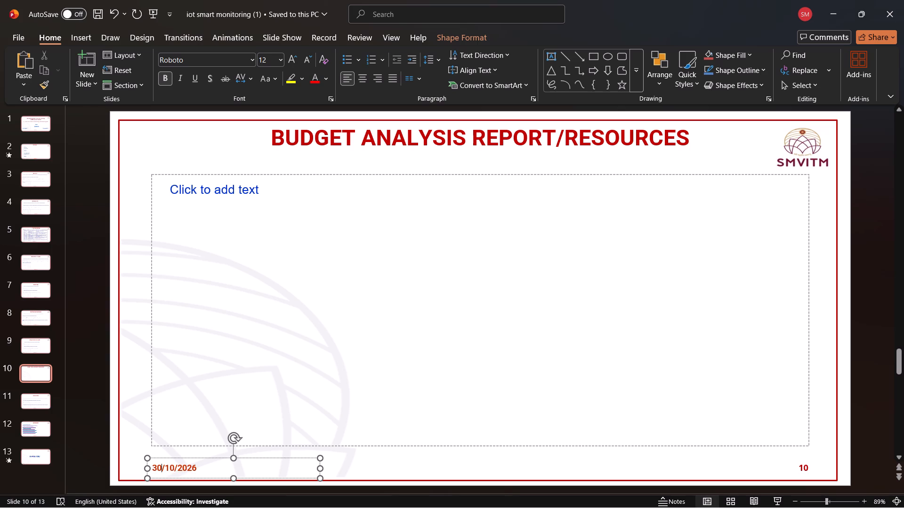
Change the footer date on The Expected Outcome slide (slide 9) to 30/10/2026.
left_click(42, 343)
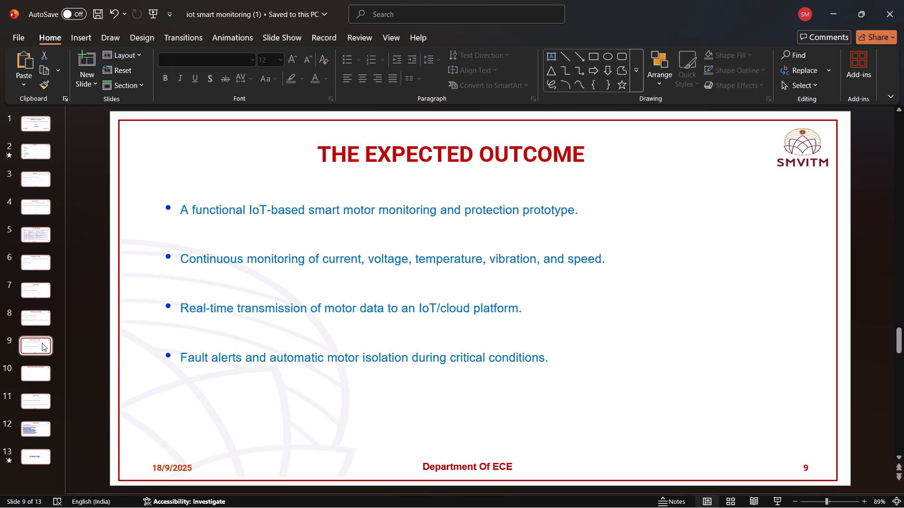
left_click(191, 470)
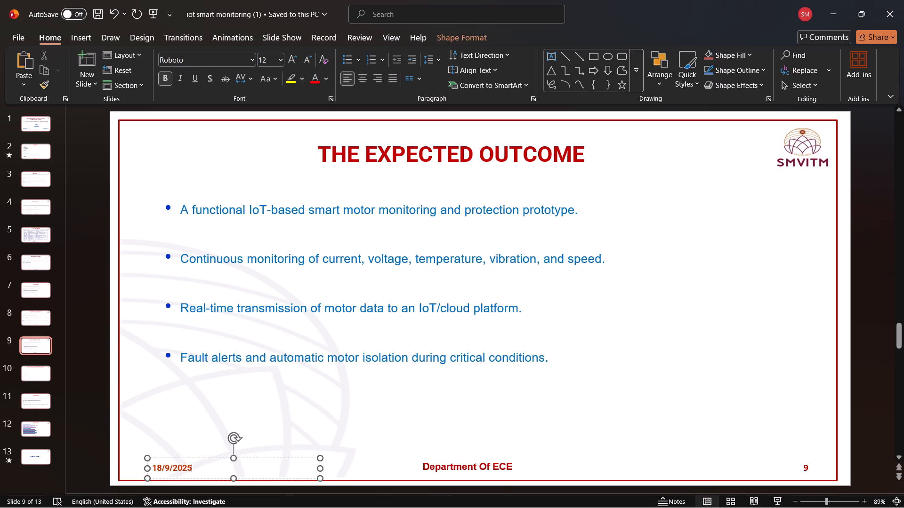
key("BackSpace")
key("6")
key("Left")
key("Left")
key("Left")
key("Left")
key("Left")
key("BackSpace")
type("10")
key("Left")
key("Left")
key("Left")
key("BackSpace")
key("BackSpace")
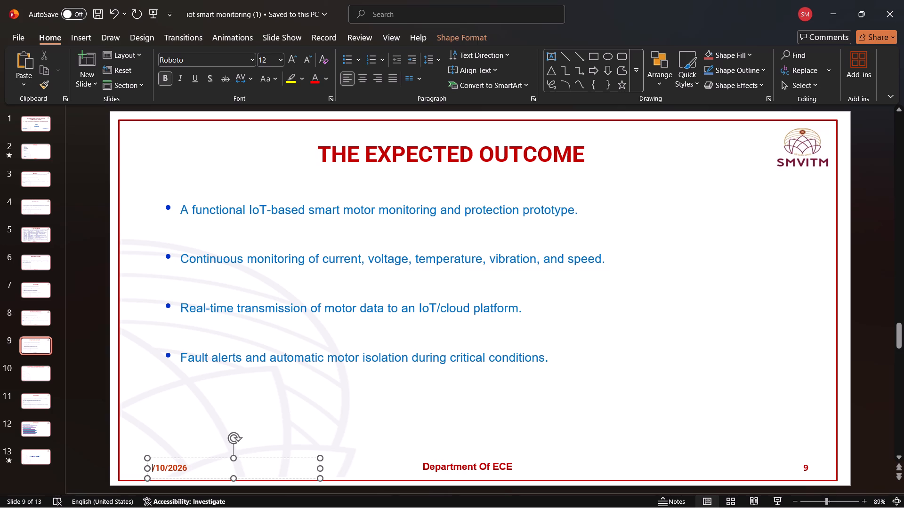
type("30")
Change the footer date on the Proposed Methodology slide (slide 8) to 30/10/2026.
left_click(42, 317)
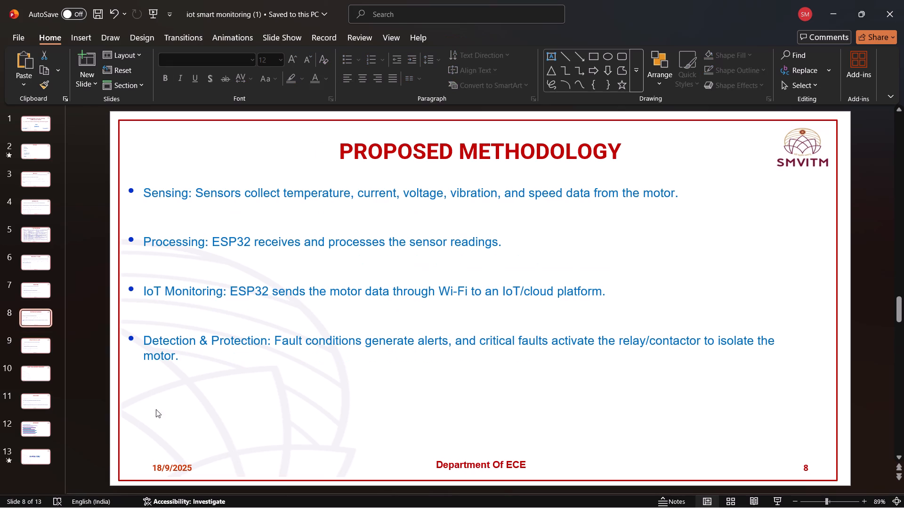
left_click(188, 468)
left_click(194, 470)
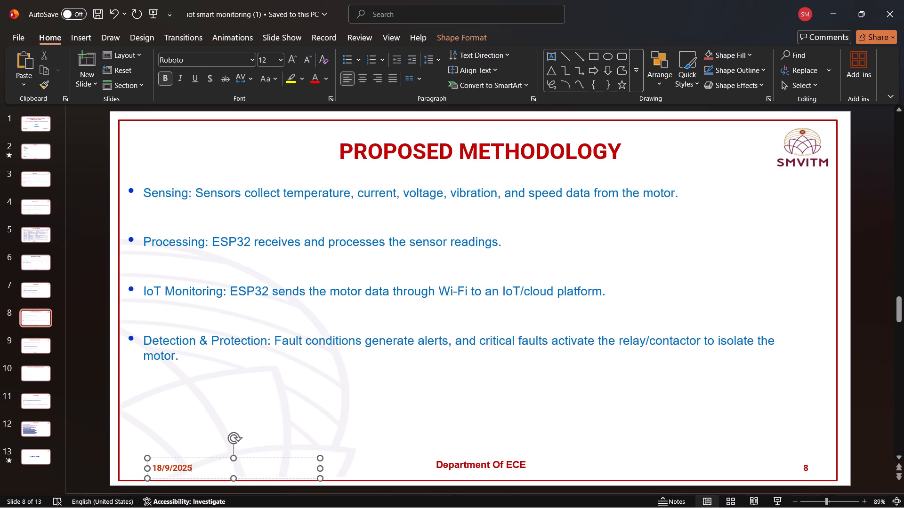
key("BackSpace")
key("6")
key("Left")
key("Left")
key("Left")
key("Left")
key("Left")
key("BackSpace")
type("10")
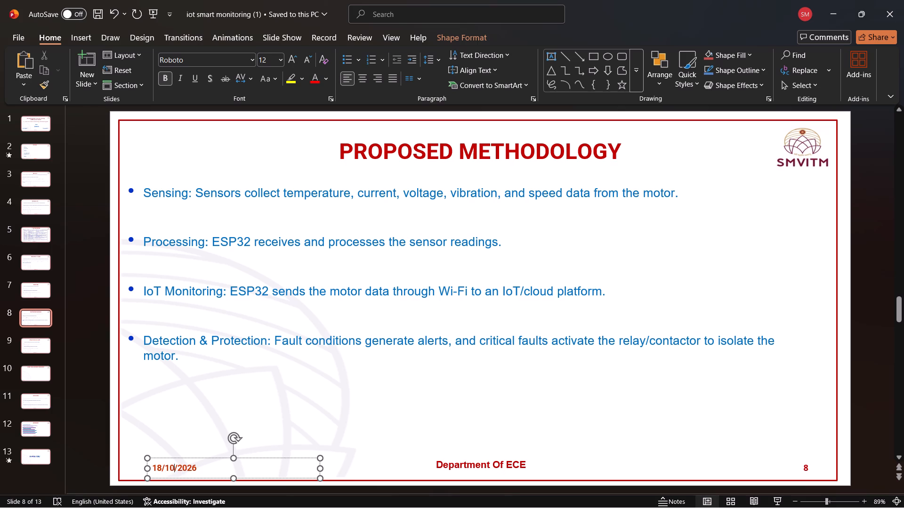
key("Left")
key("Left")
key("Left")
key("BackSpace")
key("BackSpace")
type("30")
key("Up")
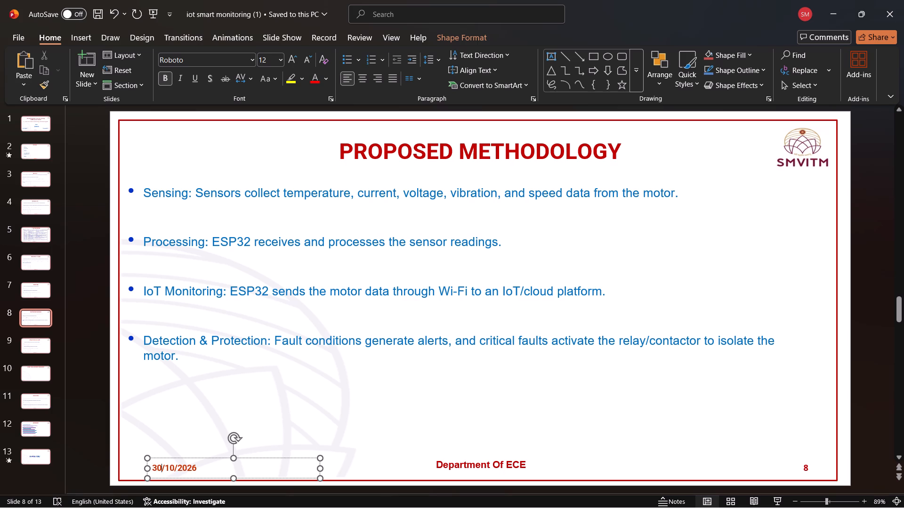
left_click(140, 431)
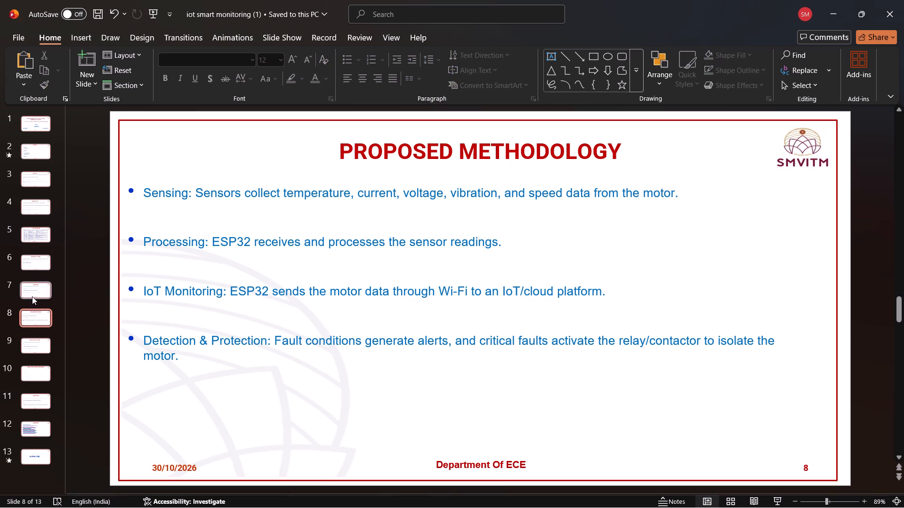
Change the footer date on the Problem Statement slide (slide 6) to 30/10/2026.
left_click(32, 294)
left_click(34, 262)
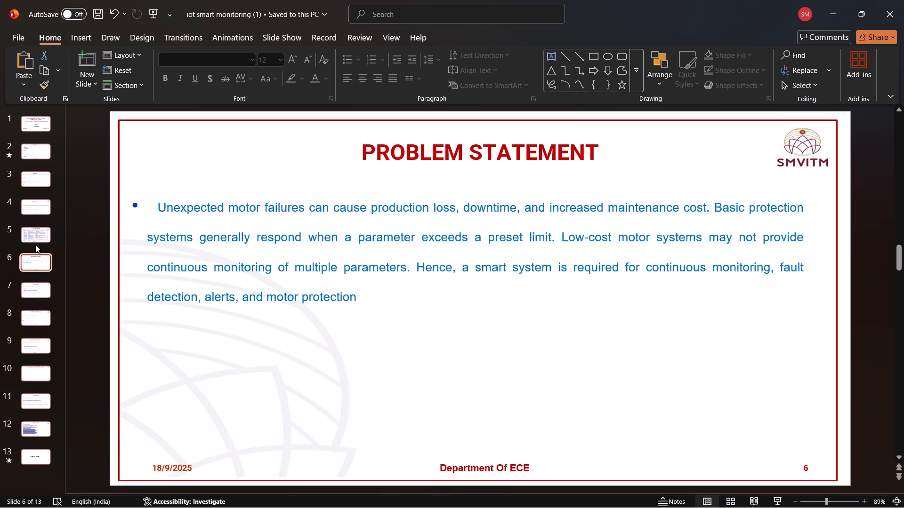
left_click(192, 467)
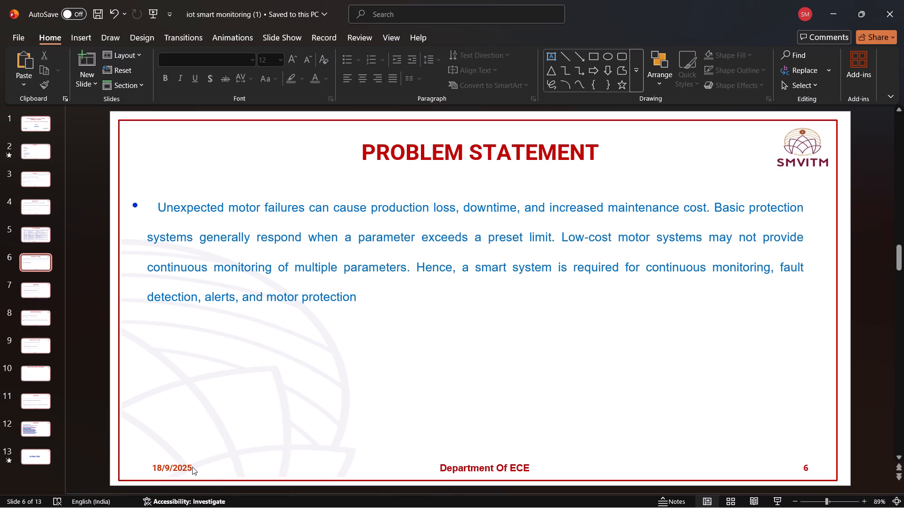
right_click(192, 467)
left_click(186, 470)
left_click(190, 468)
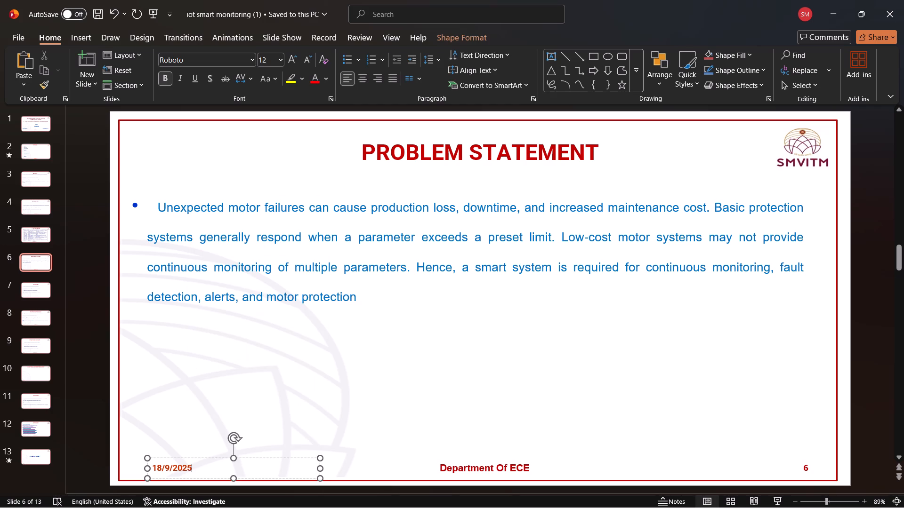
key("BackSpace")
key("6")
key("Left")
key("Left")
key("Left")
key("Left")
key("Left")
key("BackSpace")
type("10")
key("Left")
key("Left")
key("Left")
key("BackSpace")
key("BackSpace")
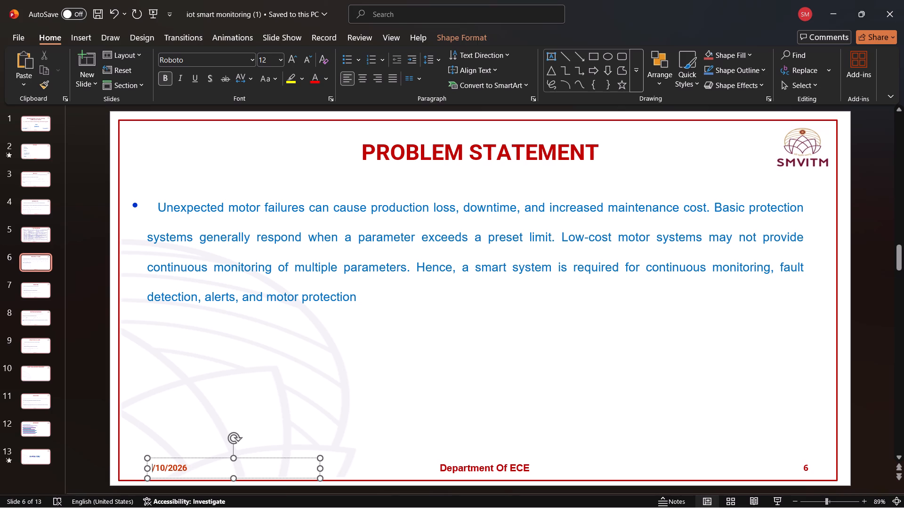
type("30")
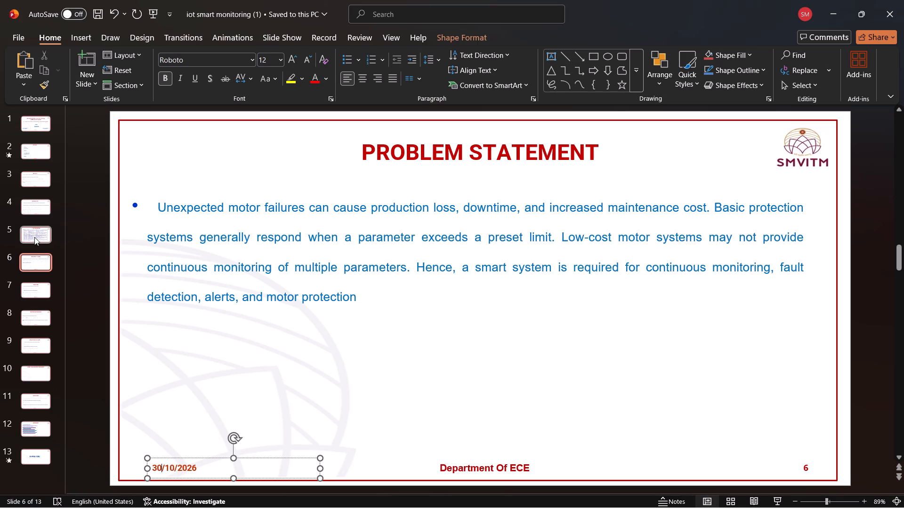
Change the footer date on the Literature Review slide (slide 5) to 30/10/2026.
left_click(34, 237)
left_click(34, 203)
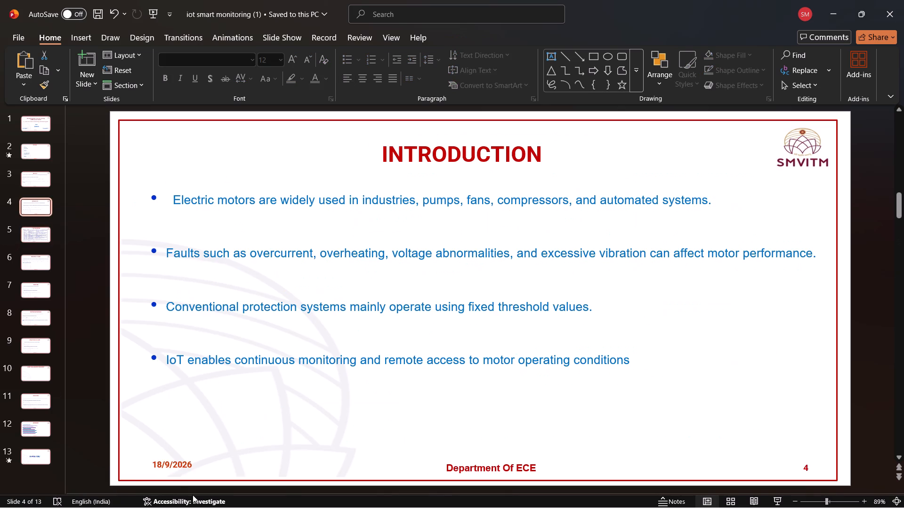
left_click(47, 234)
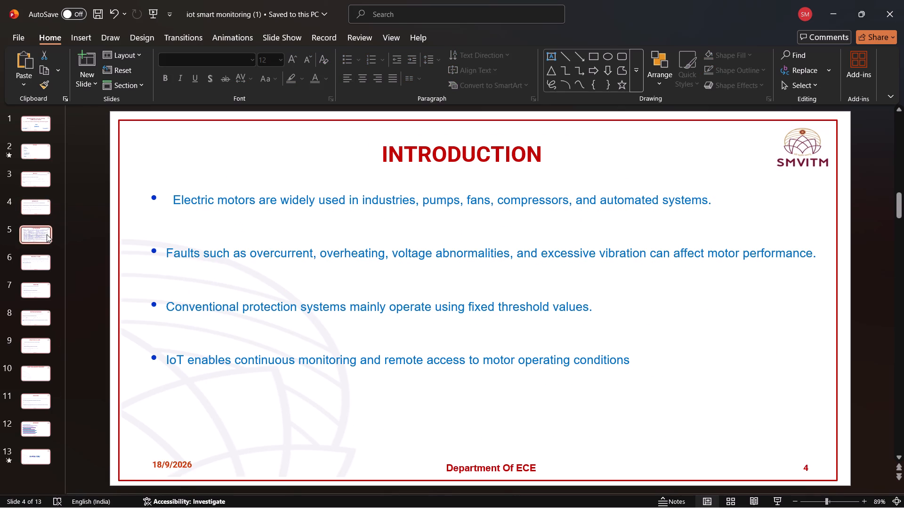
left_click(193, 474)
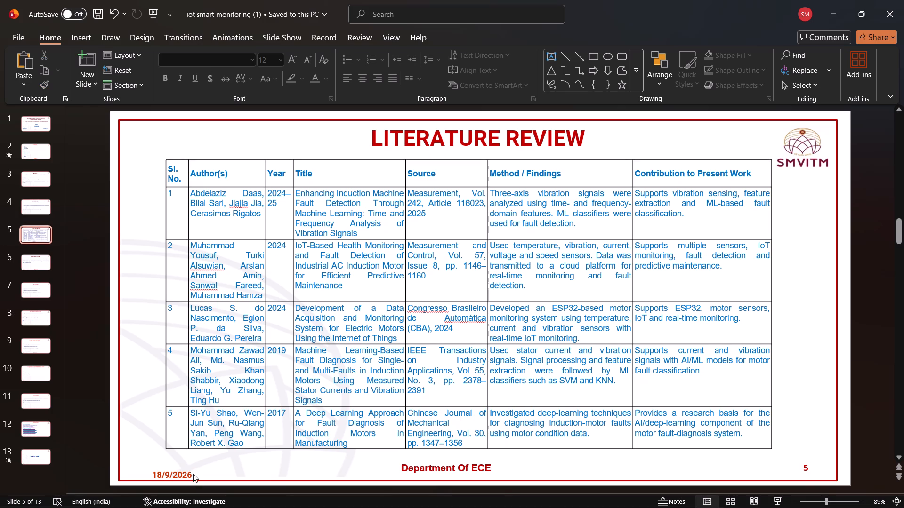
left_click(190, 474)
key("BackSpace")
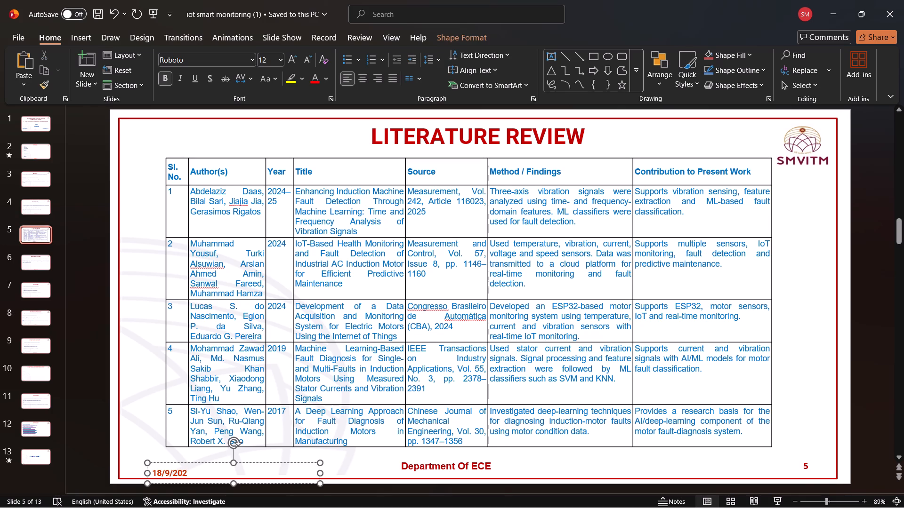
key("6")
key("Left")
key("Left")
key("Left")
key("Left")
key("Left")
key("BackSpace")
type("10")
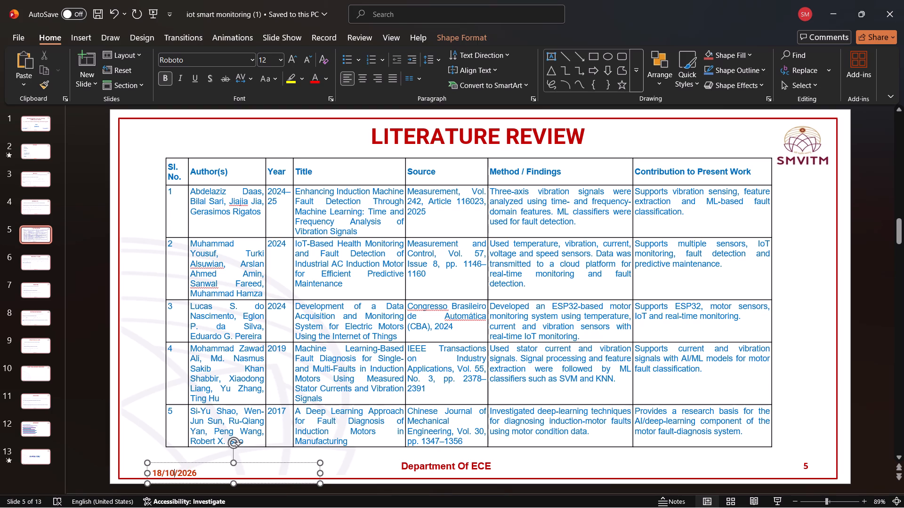
left_click(163, 472)
key("BackSpace")
key("BackSpace")
type("30")
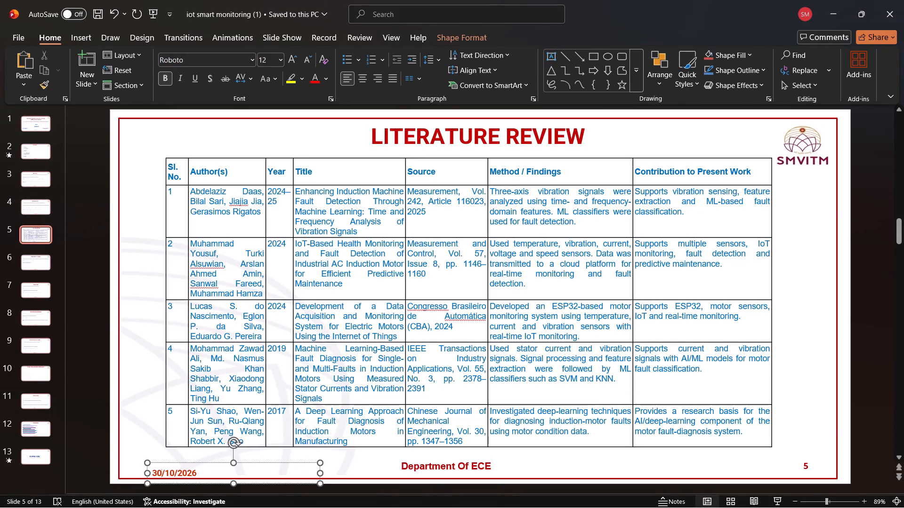
Copy the project title "IoT Based Smart Motor Fault Monitoring and Protection System" from the title slide (slide 1).
left_click(46, 128)
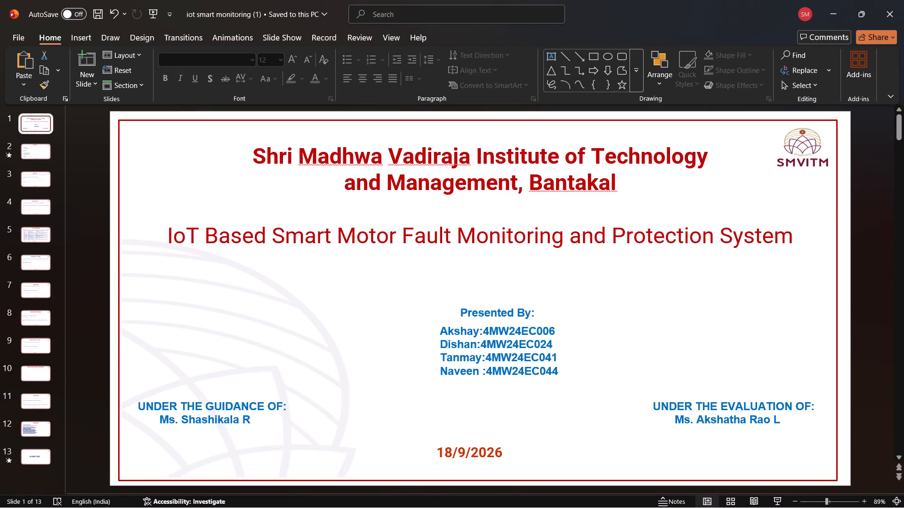
left_click(802, 234)
triple_click(795, 237)
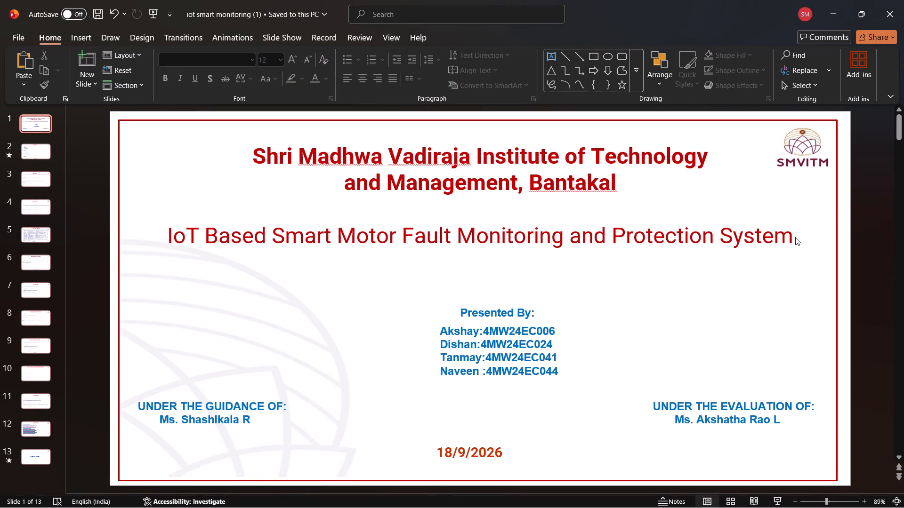
left_click(793, 235)
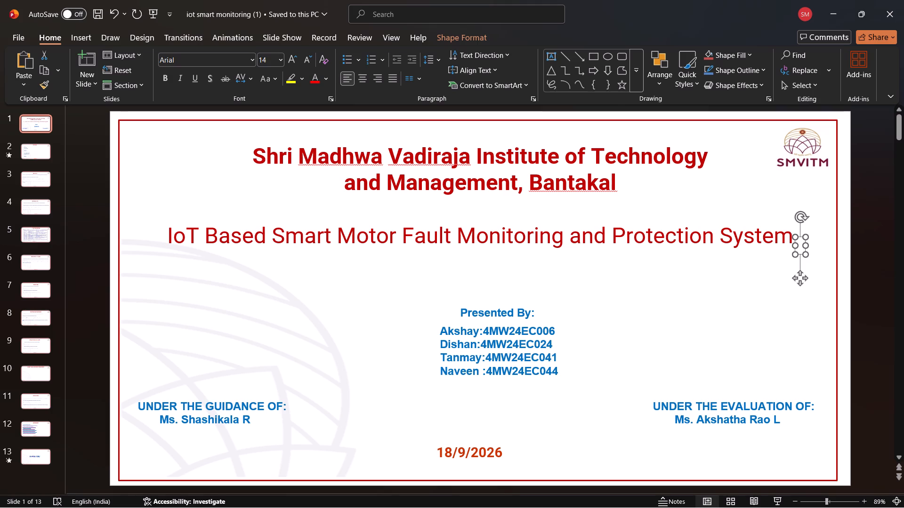
left_click(785, 235)
left_click(801, 239)
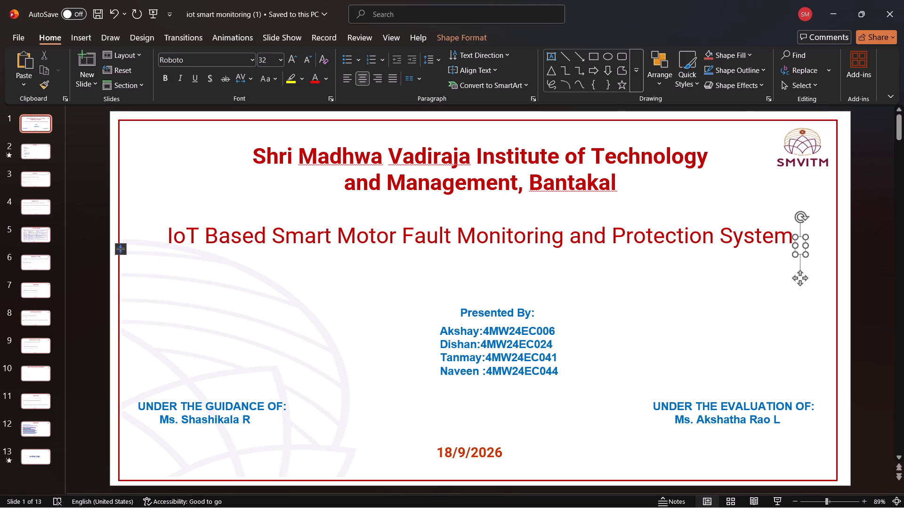
left_click(772, 217)
left_click(791, 237)
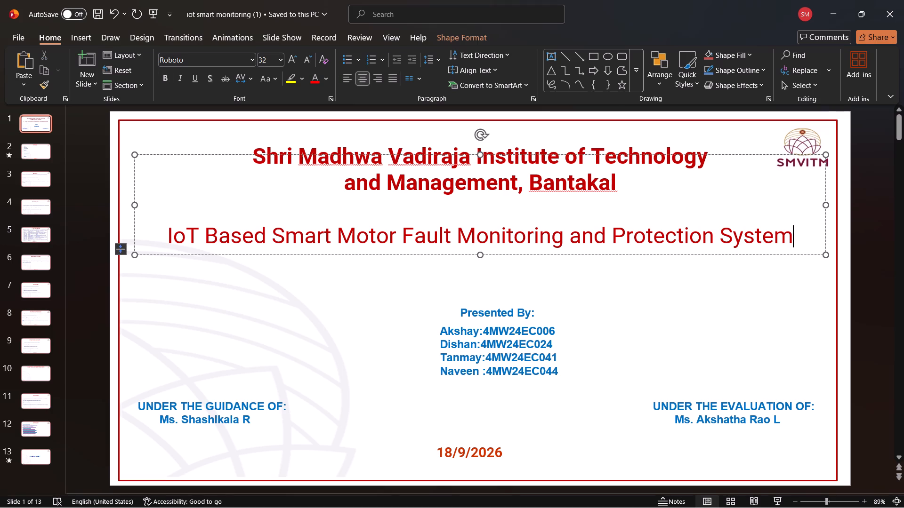
left_click_drag(801, 239, 791, 255)
left_click(788, 226)
left_click_drag(791, 232, 348, 239)
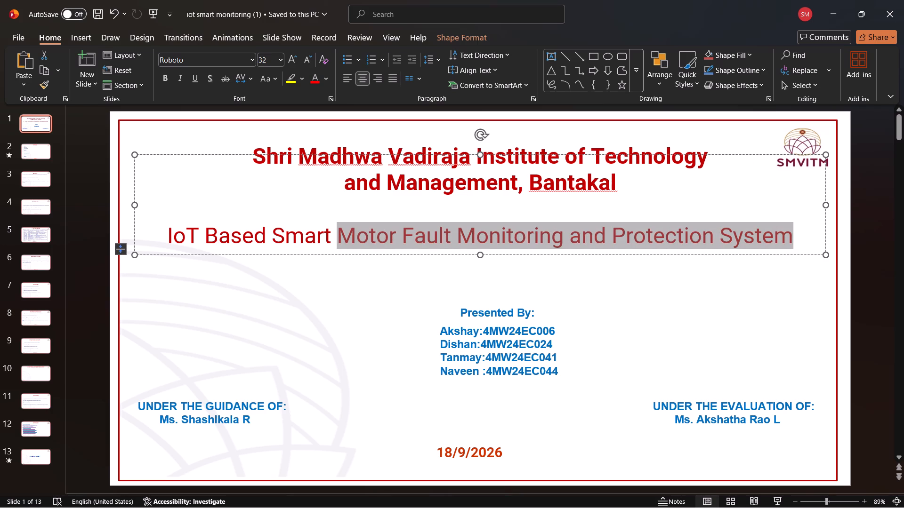
left_click_drag(348, 239, 208, 224)
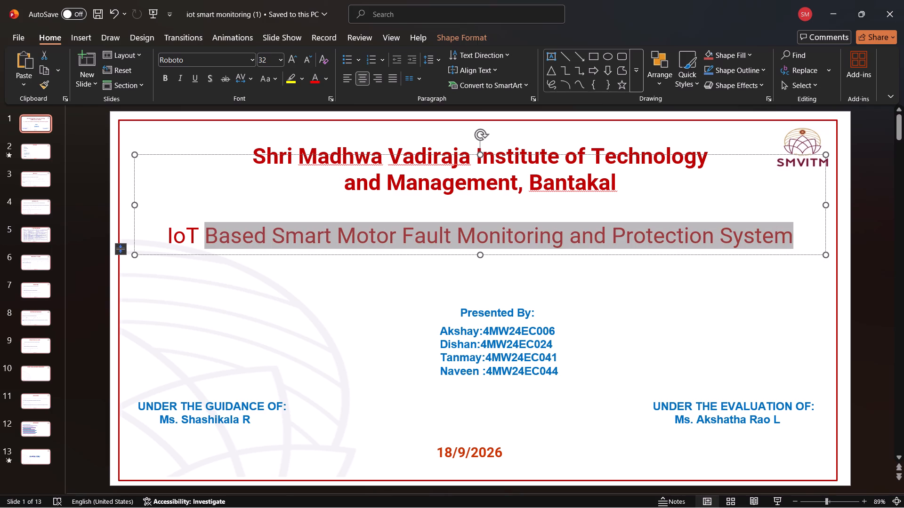
left_click_drag(208, 224, 184, 231)
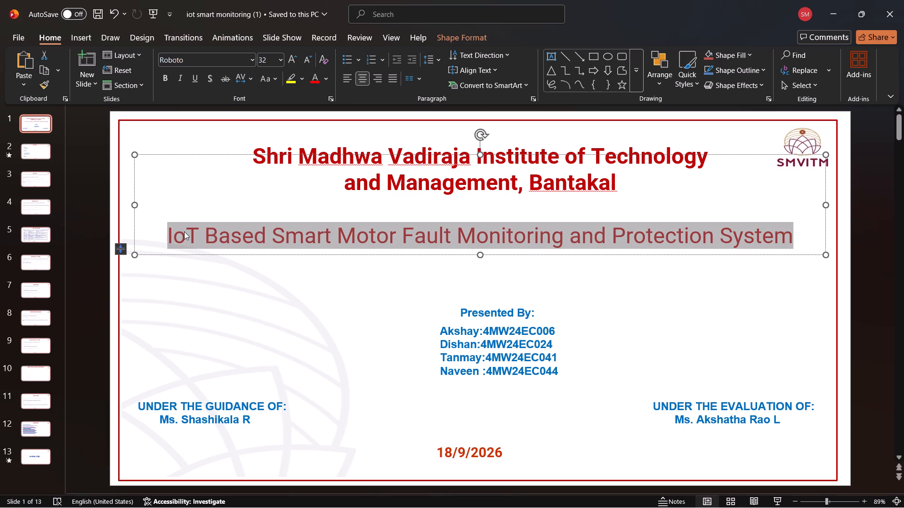
key("ctrl+c")
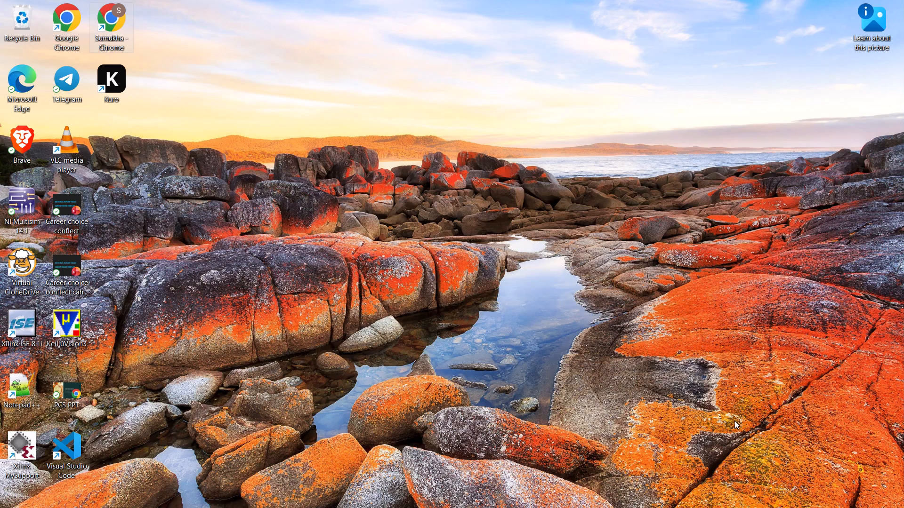
Switch to Chrome, open Google Scholar and search it for the copied title "IoT Based Smart Motor Fault Monitoring and Protection System".
double_click(114, 18)
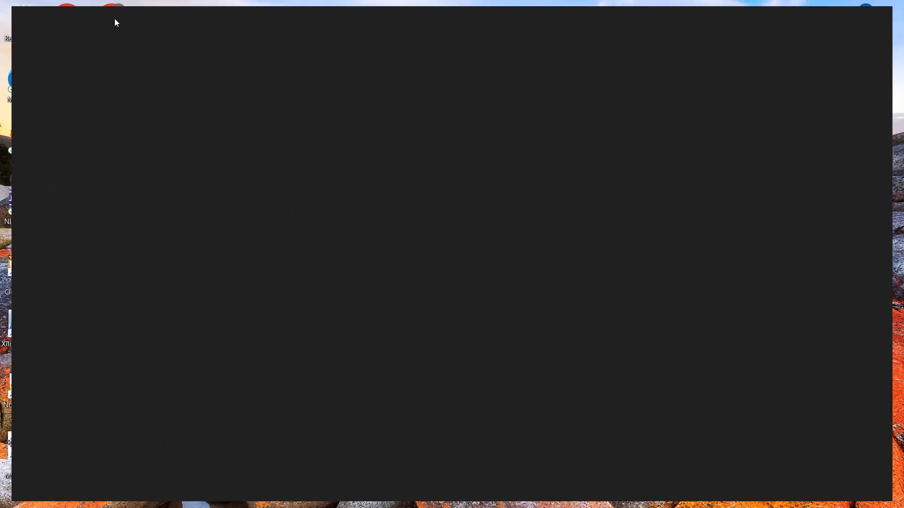
left_click(352, 224)
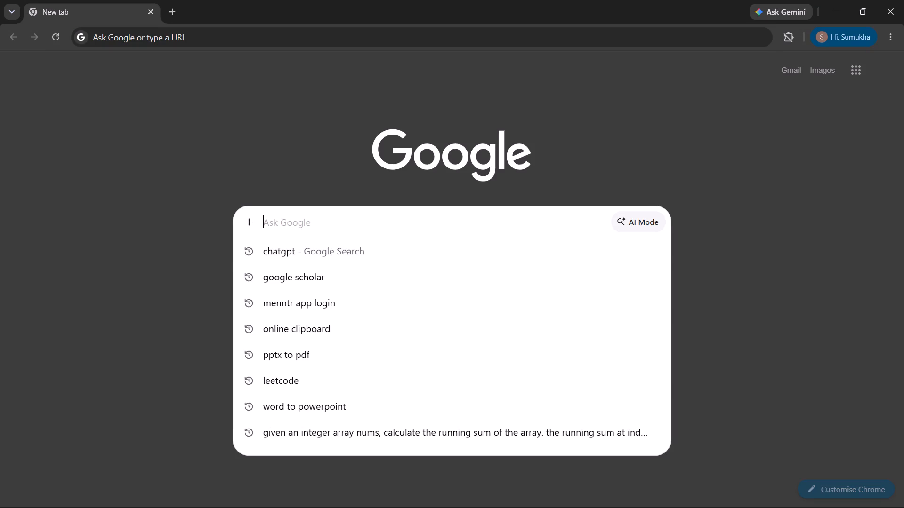
left_click(296, 269)
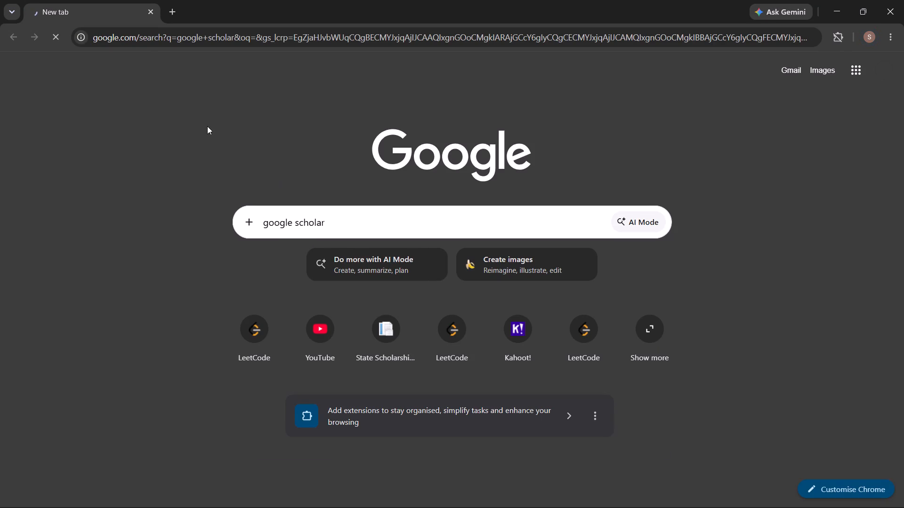
left_click(184, 183)
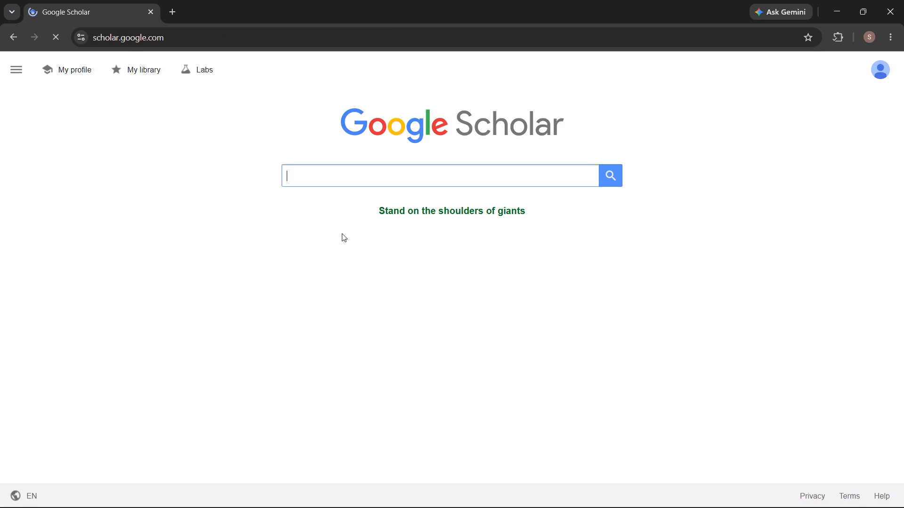
left_click(332, 168)
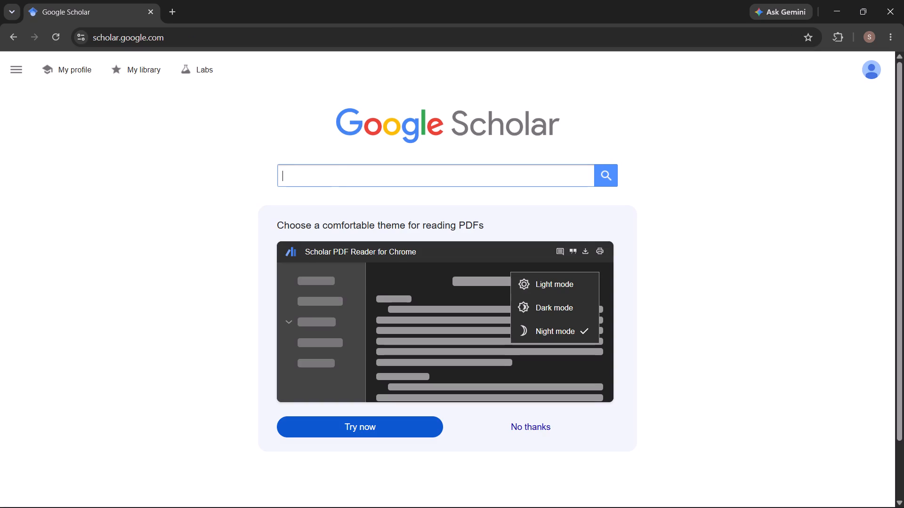
key("ctrl+v")
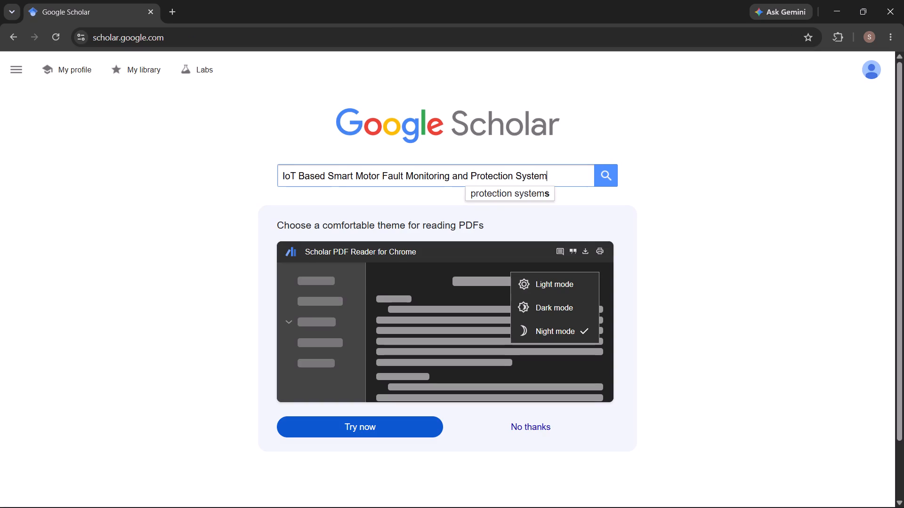
left_click(610, 176)
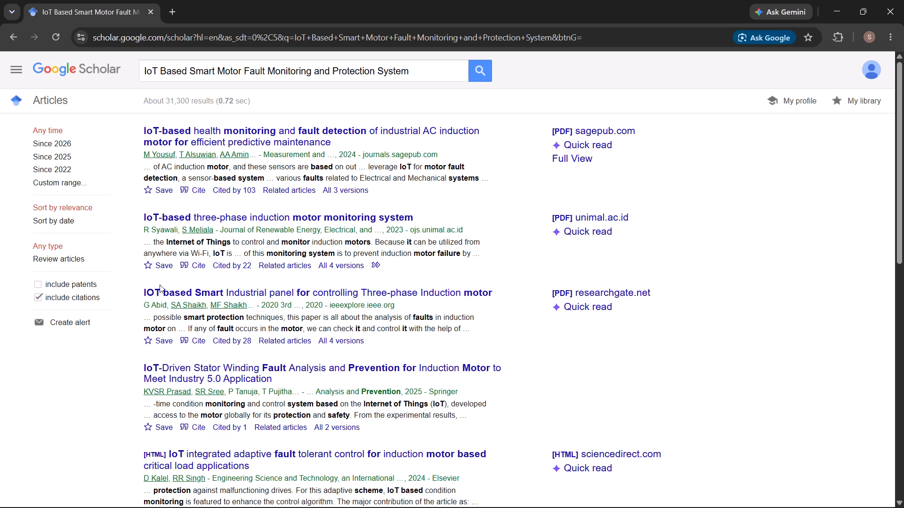
Filter the Google Scholar results to papers published since 2025 and look through the listed titles.
left_click(69, 158)
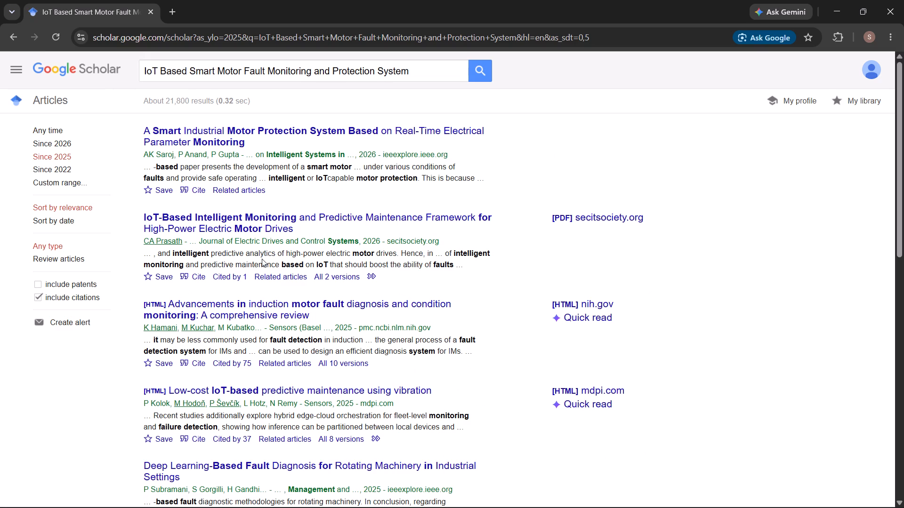
scroll(262, 259, "down", 1)
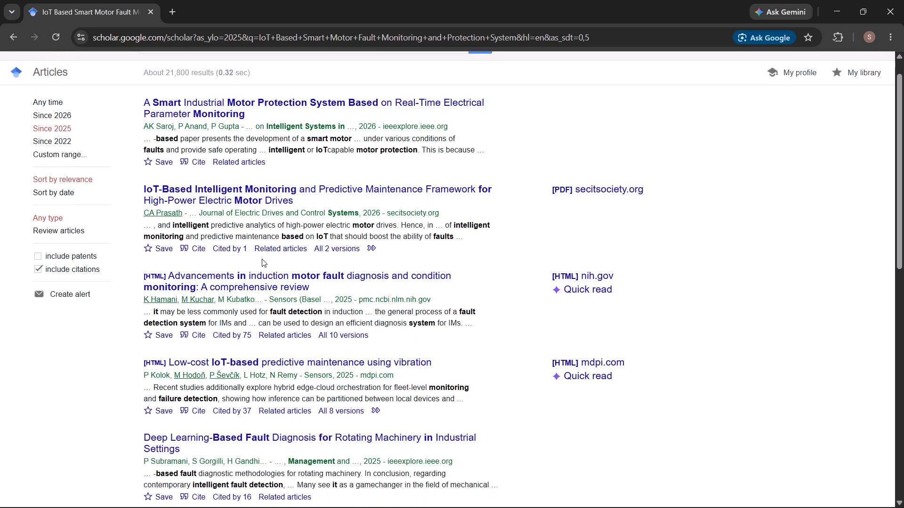
scroll(262, 259, "down", 3)
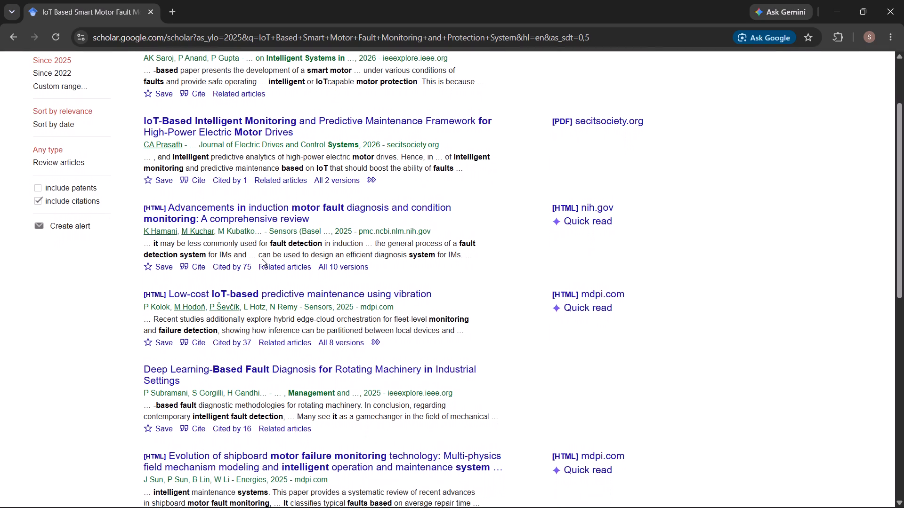
scroll(320, 260, "up", 3)
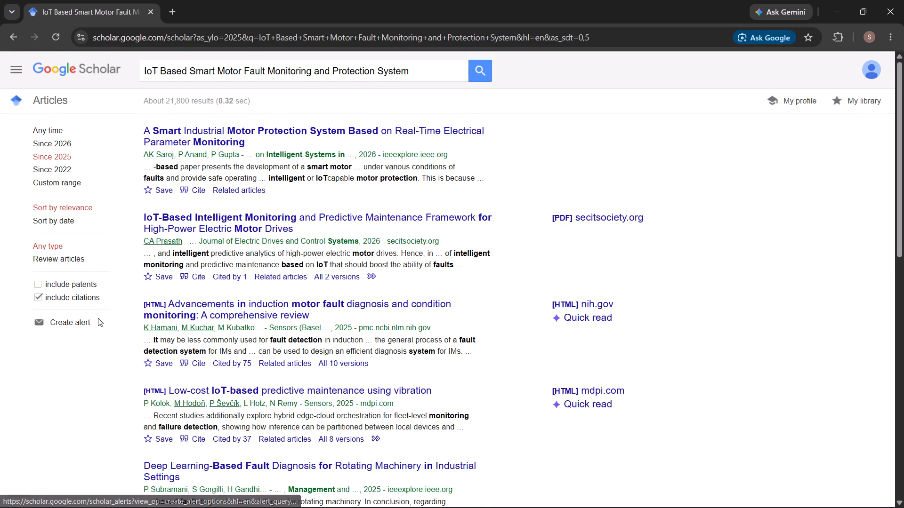
Restrict the search results to a custom publication year range spanning 2022 and 2025.
left_click(65, 185)
left_click(86, 199)
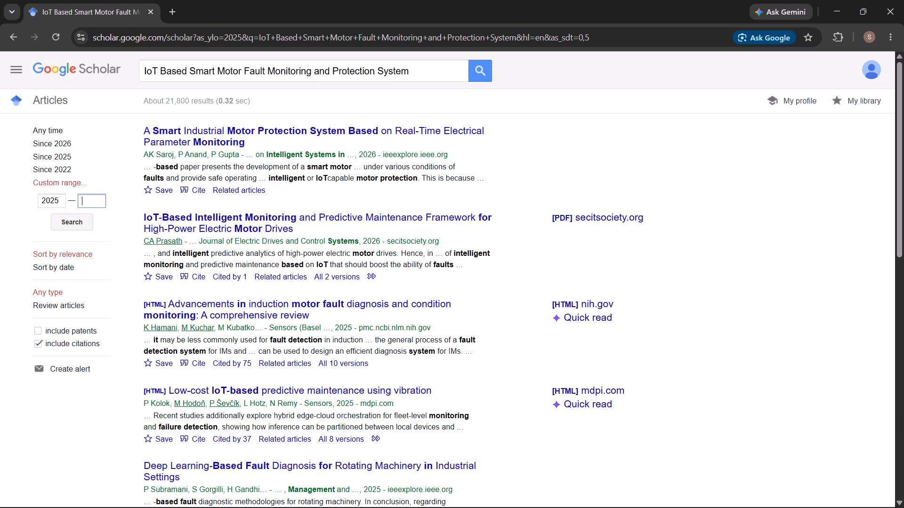
type("2022")
left_click(69, 218)
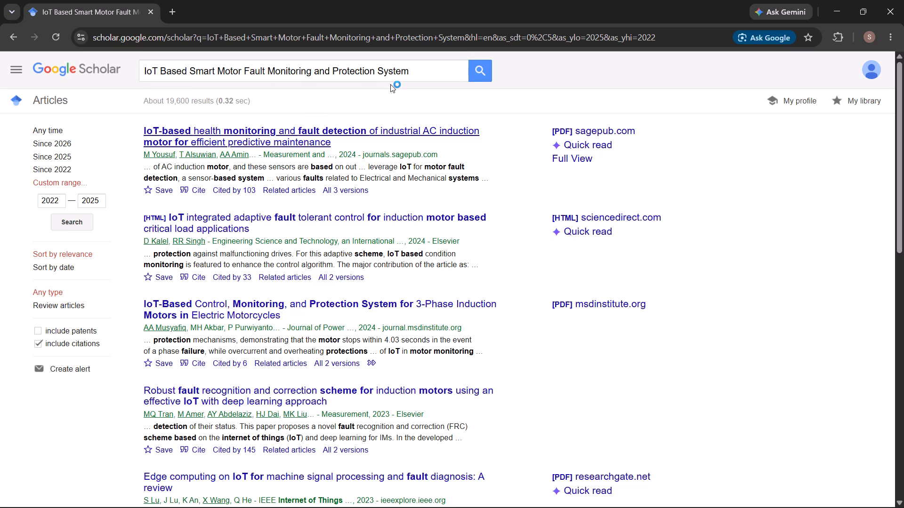
Look through the first page of filtered results for papers relevant to IoT-based motor fault monitoring.
scroll(390, 84, "down", 4)
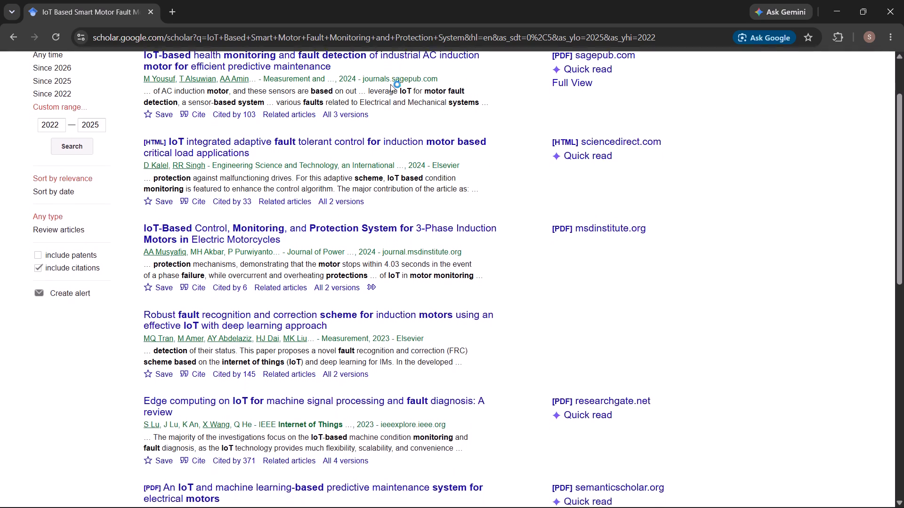
scroll(390, 84, "down", 3)
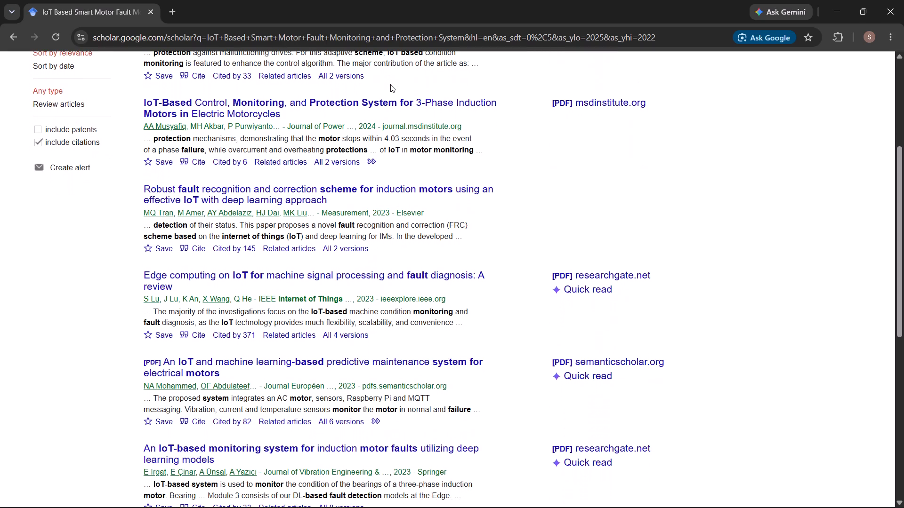
scroll(390, 84, "down", 4)
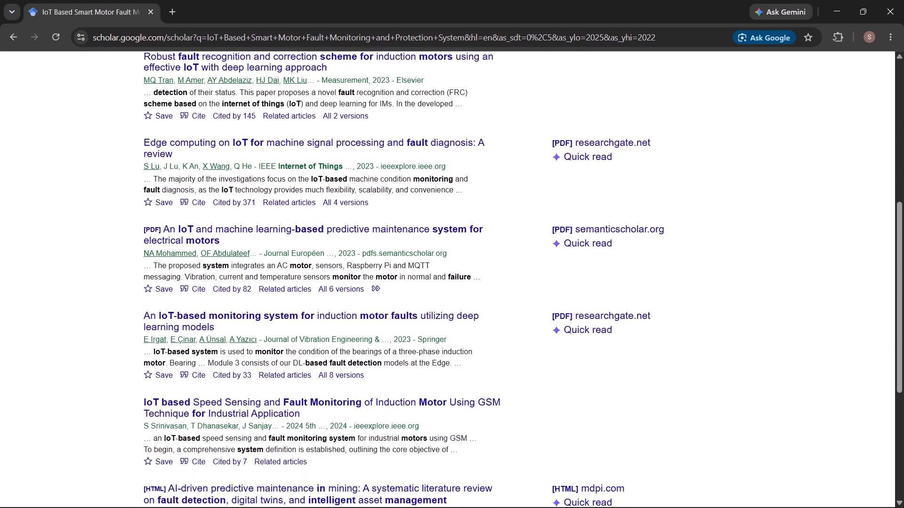
scroll(390, 84, "down", 6)
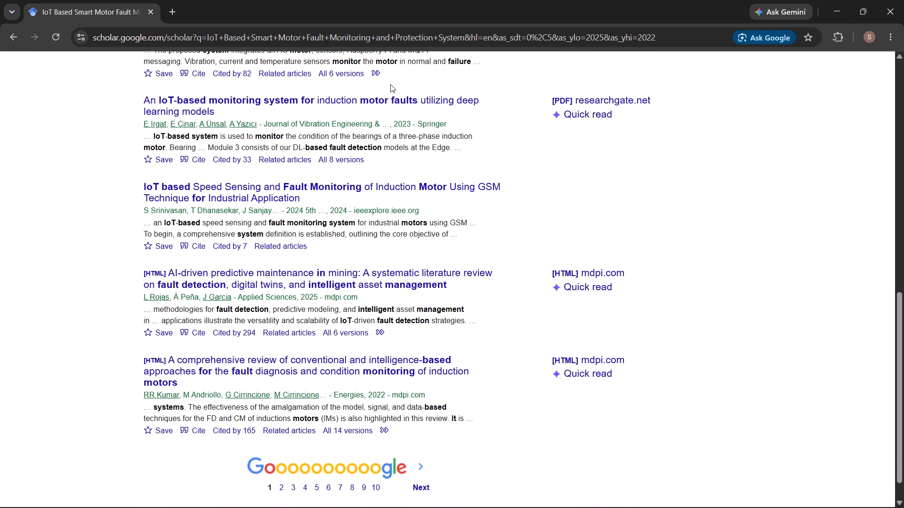
scroll(390, 84, "up", 6)
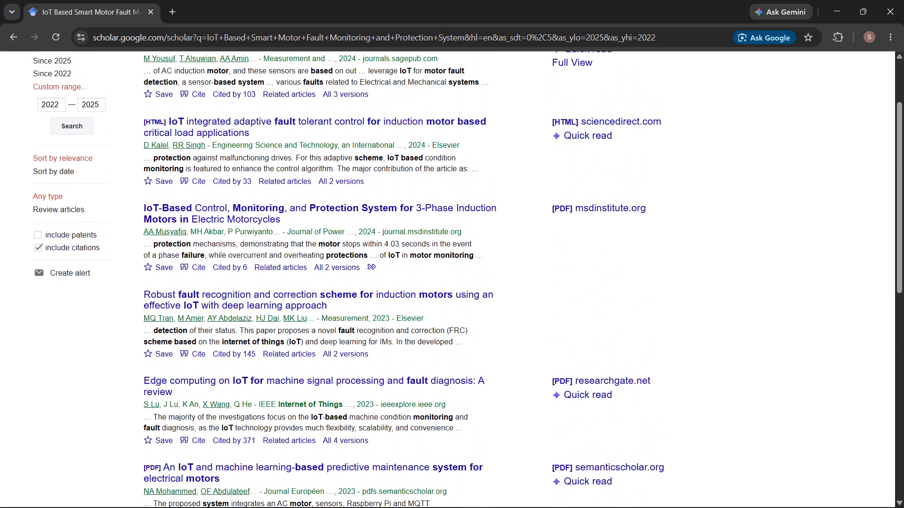
scroll(390, 84, "up", 1)
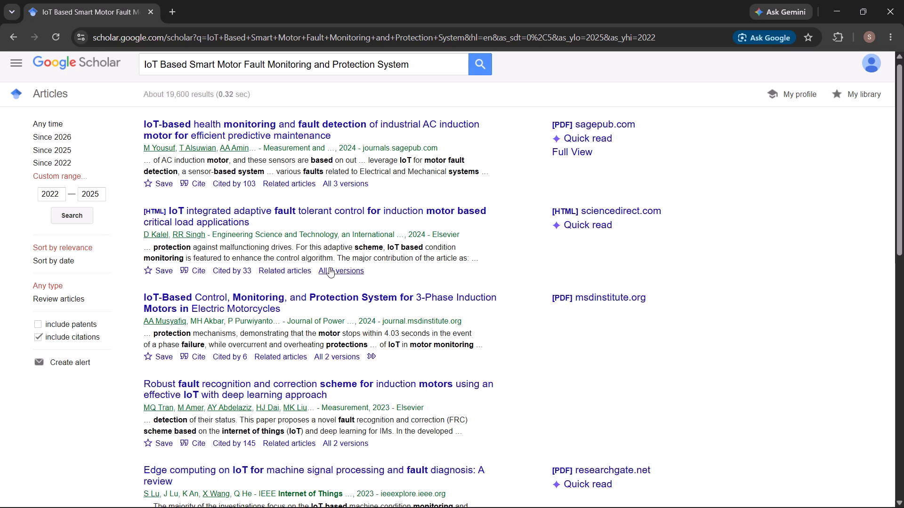
scroll(374, 332, "down", 2)
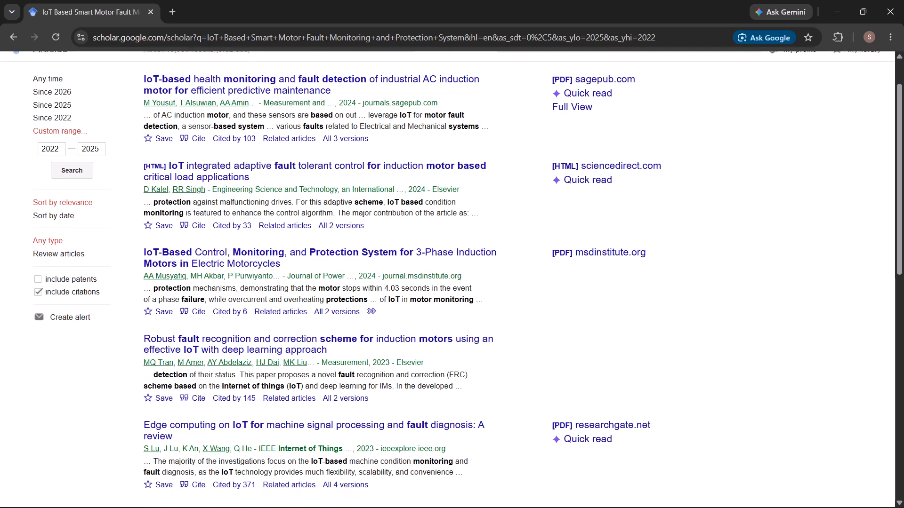
scroll(374, 332, "down", 3)
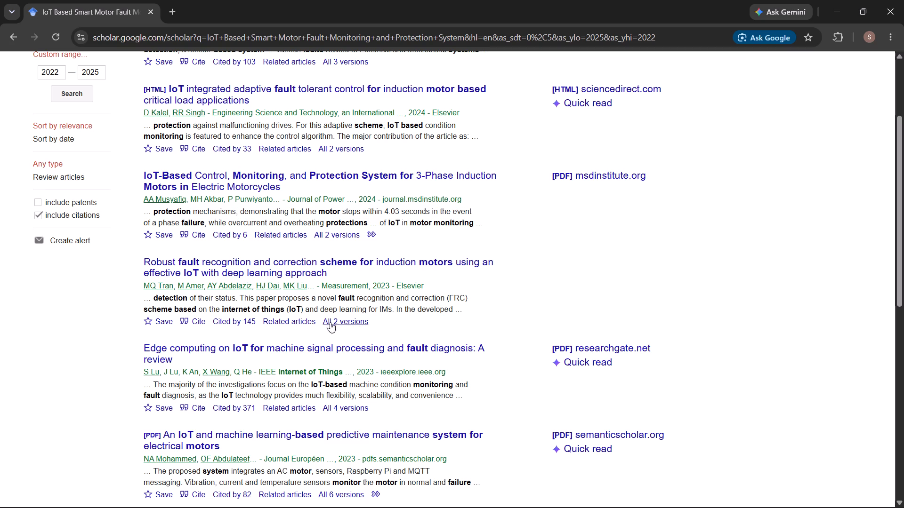
scroll(254, 309, "down", 2)
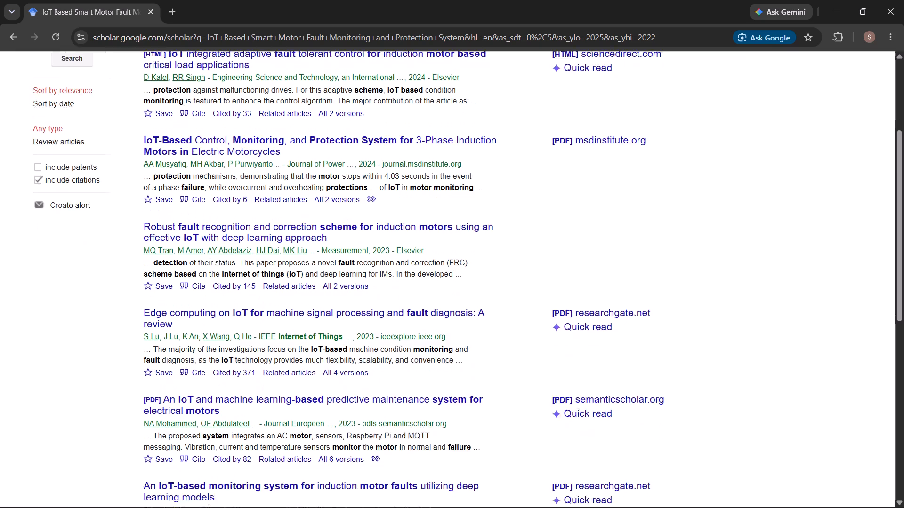
scroll(254, 309, "down", 3)
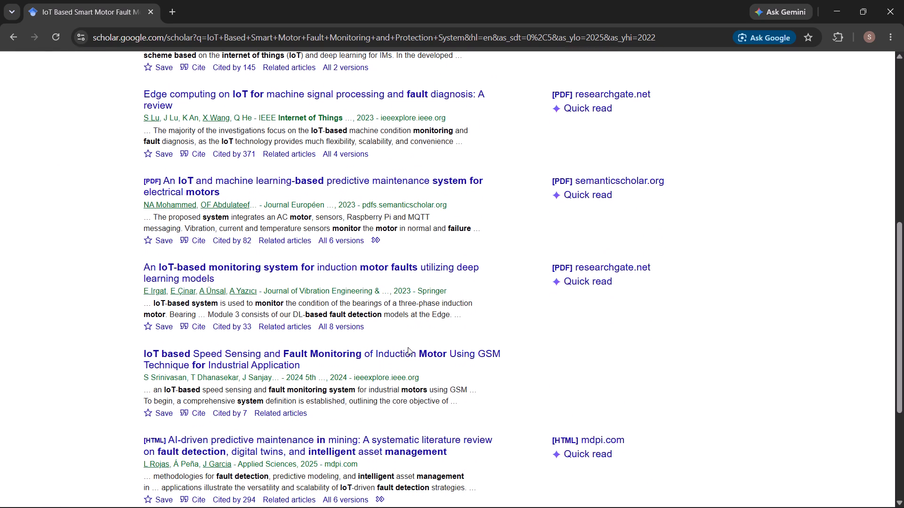
scroll(408, 347, "down", 4)
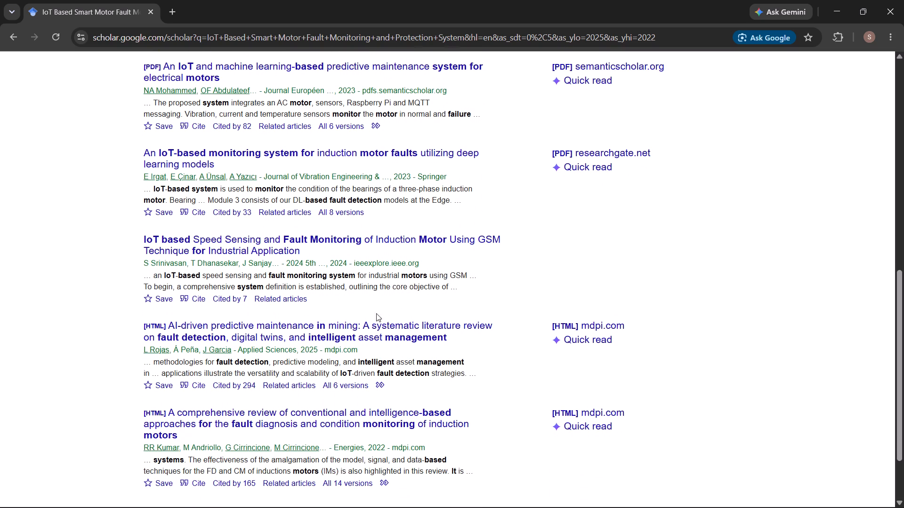
Open the paper "IoT based Speed Sensing and Fault Monitoring of Induction Motor Using GSM Technique for Industrial Application" and read its abstract and publication details.
left_click(277, 244)
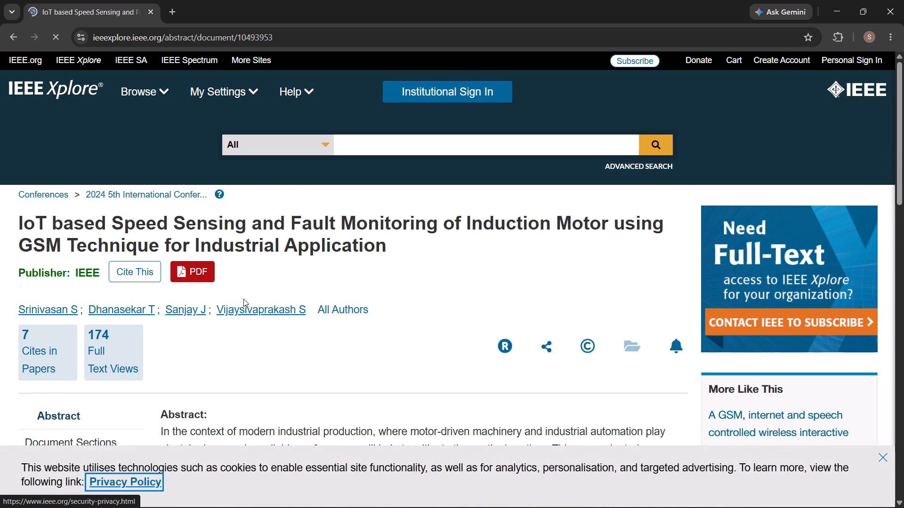
scroll(329, 409, "down", 6)
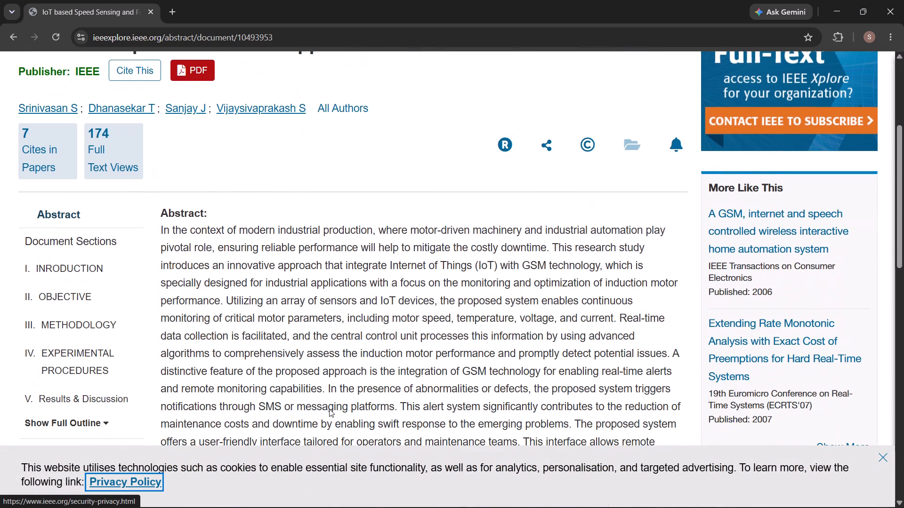
scroll(329, 409, "up", 6)
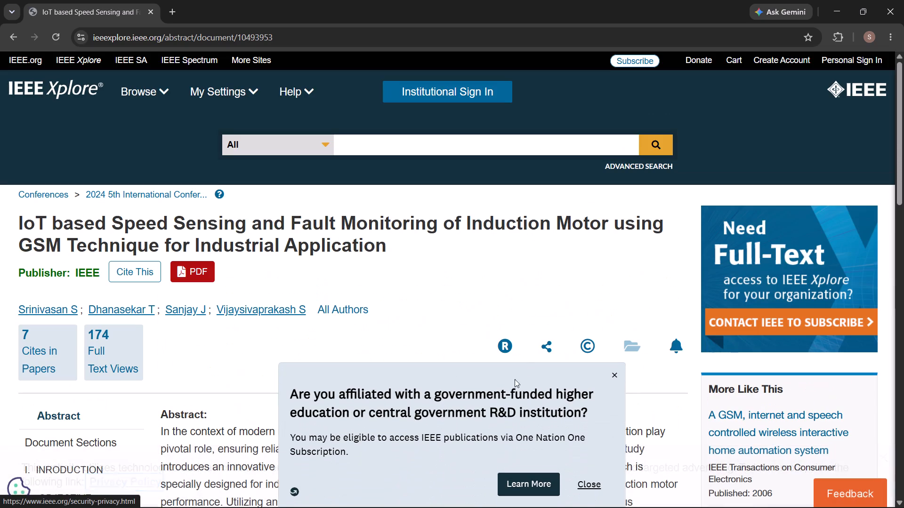
left_click(618, 376)
scroll(233, 420, "down", 8)
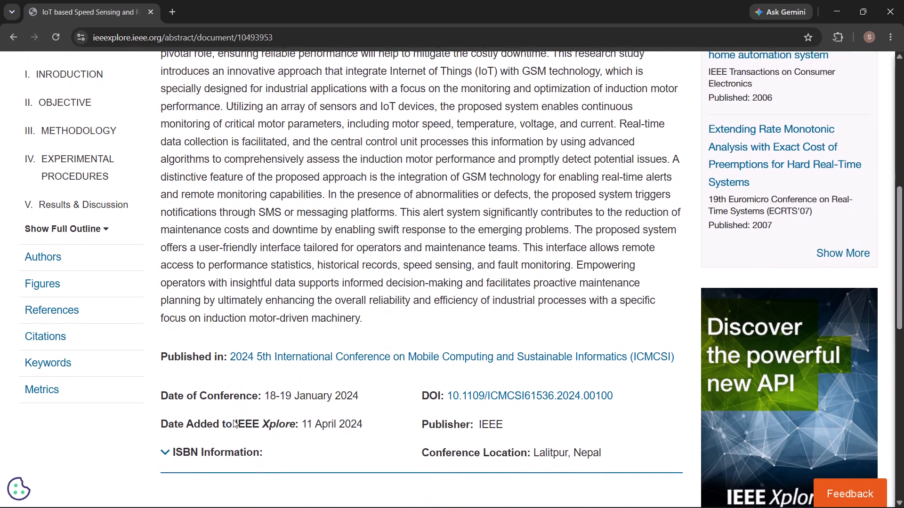
scroll(233, 420, "down", 1)
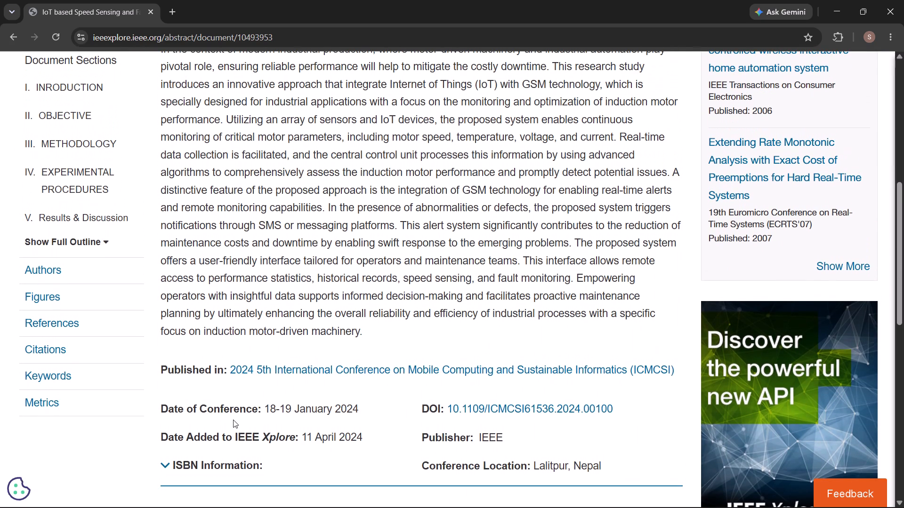
scroll(233, 420, "up", 4)
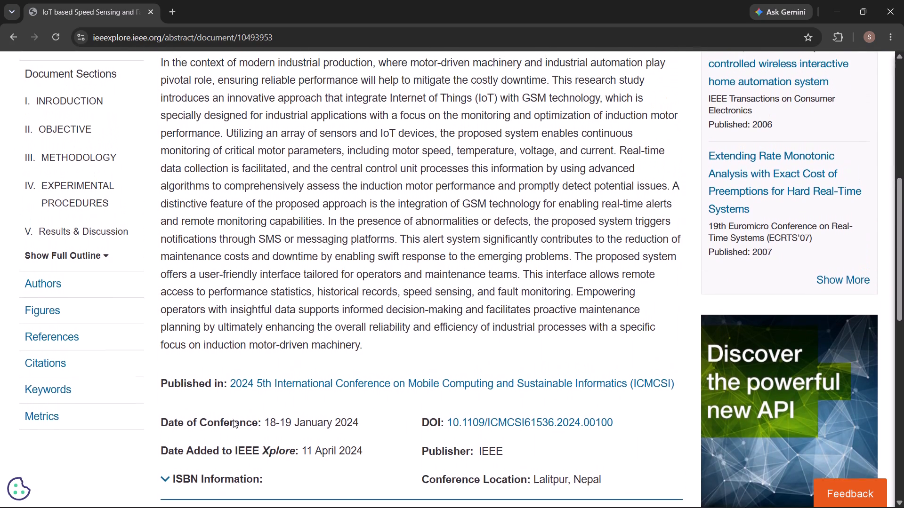
scroll(233, 420, "up", 3)
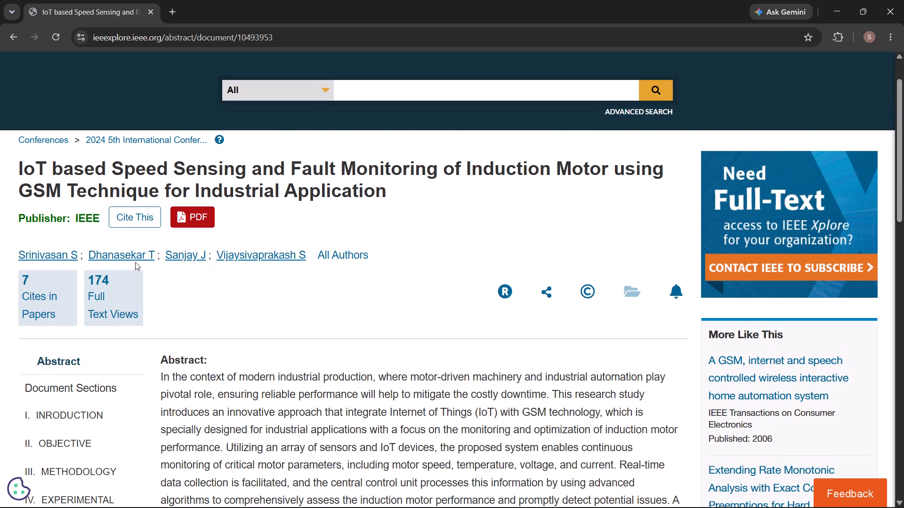
View the paper's full list of authors and affiliations, and return to its abstract page.
left_click(344, 259)
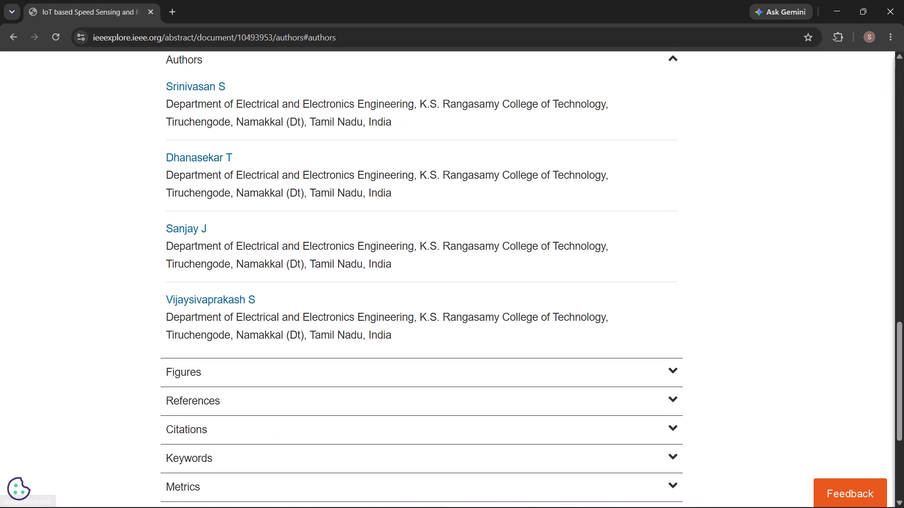
scroll(211, 260, "up", 4)
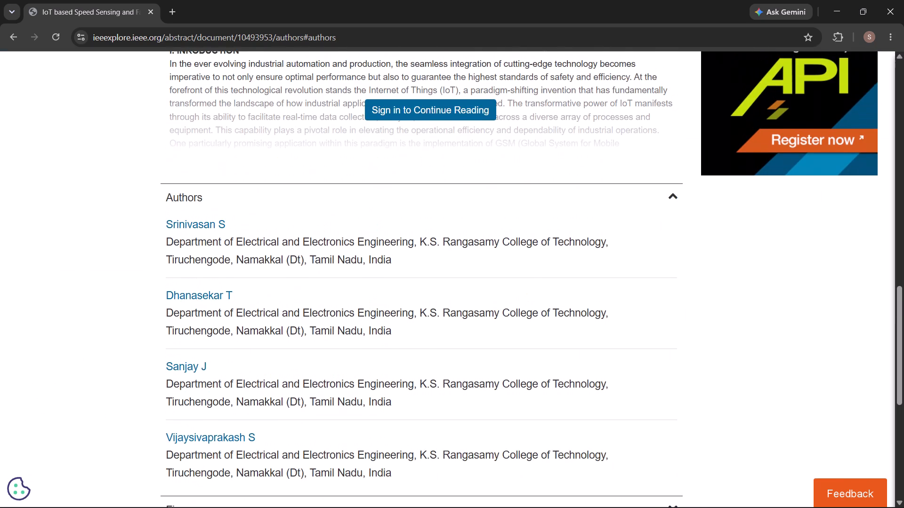
scroll(211, 260, "down", 4)
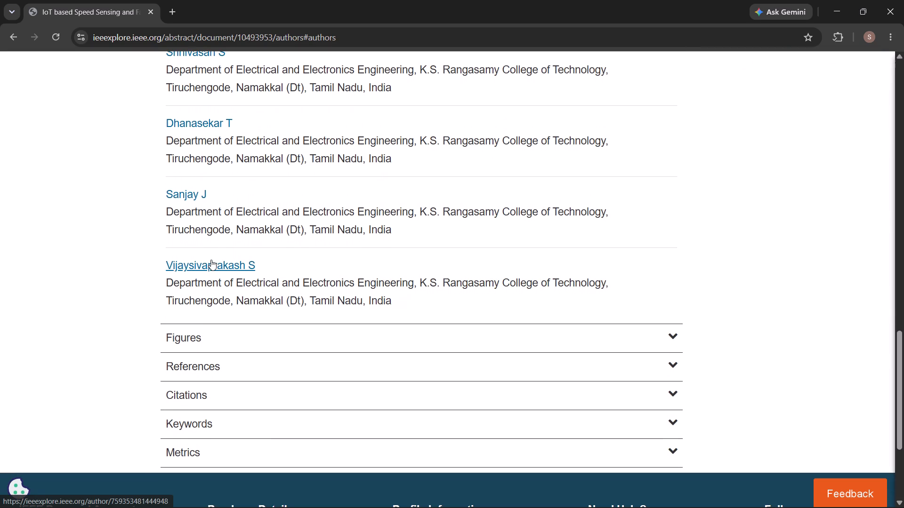
scroll(211, 260, "up", 2)
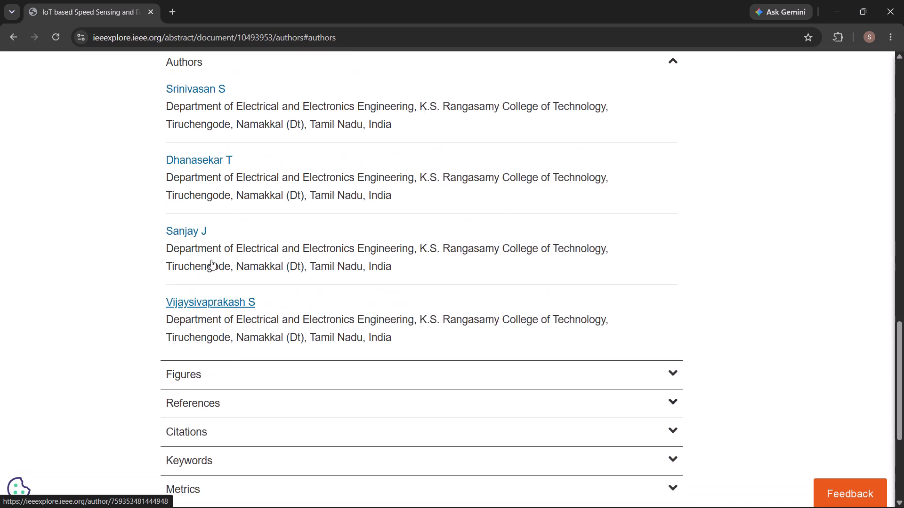
scroll(211, 260, "up", 5)
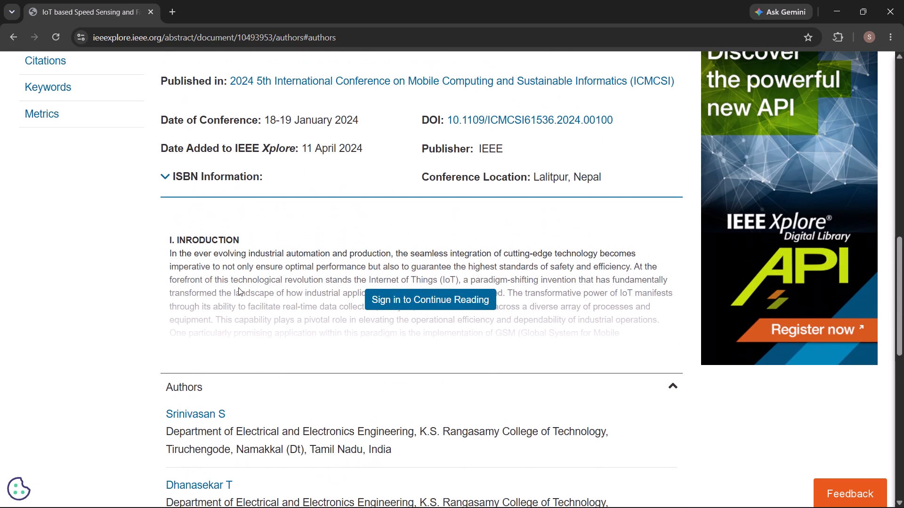
left_click(9, 39)
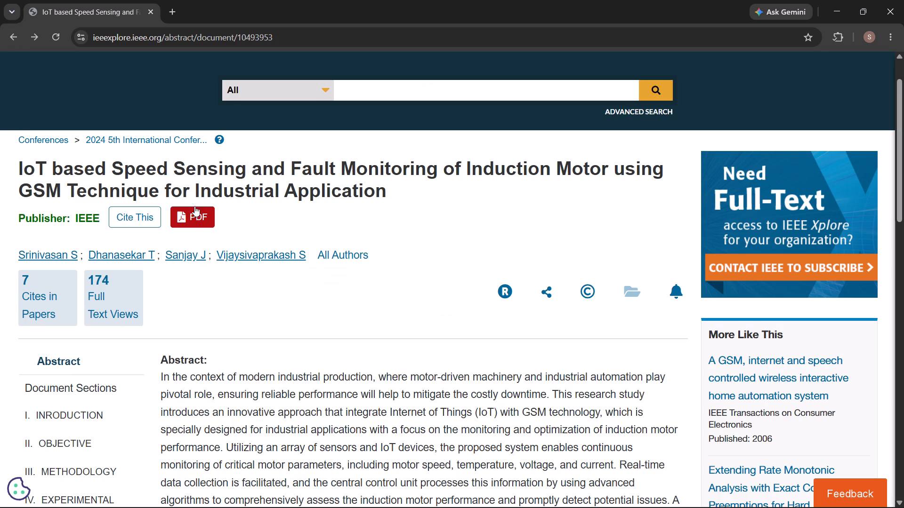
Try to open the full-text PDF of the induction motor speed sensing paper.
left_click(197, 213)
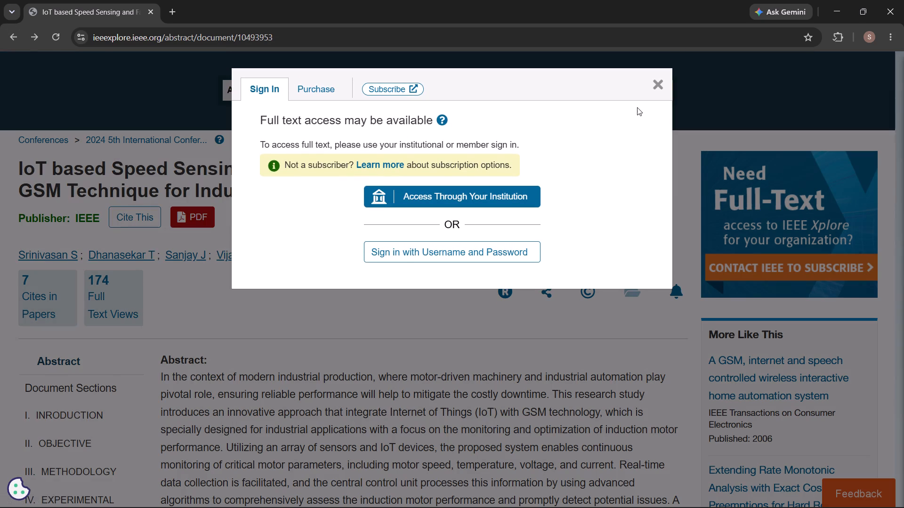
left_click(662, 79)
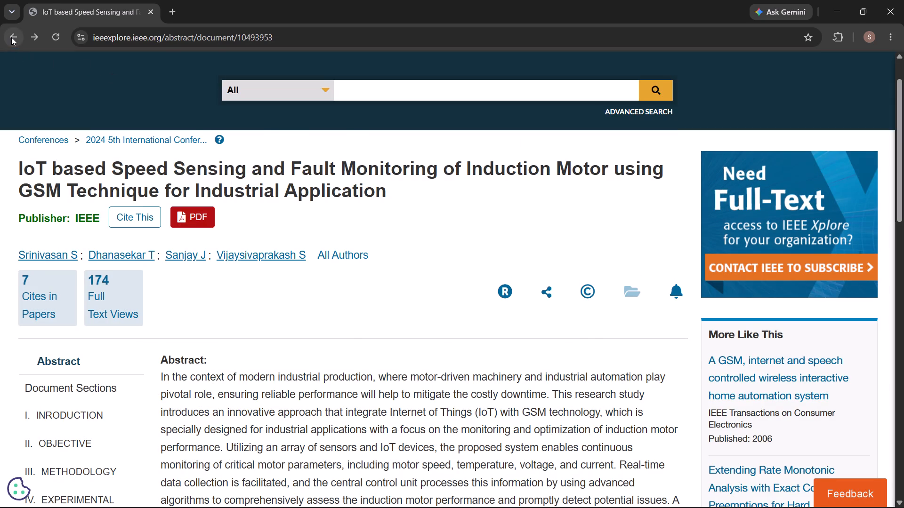
Return to the Scholar results and open the related articles of "An IoT and machine learning-based predictive maintenance system for electrical motors".
left_click(11, 37)
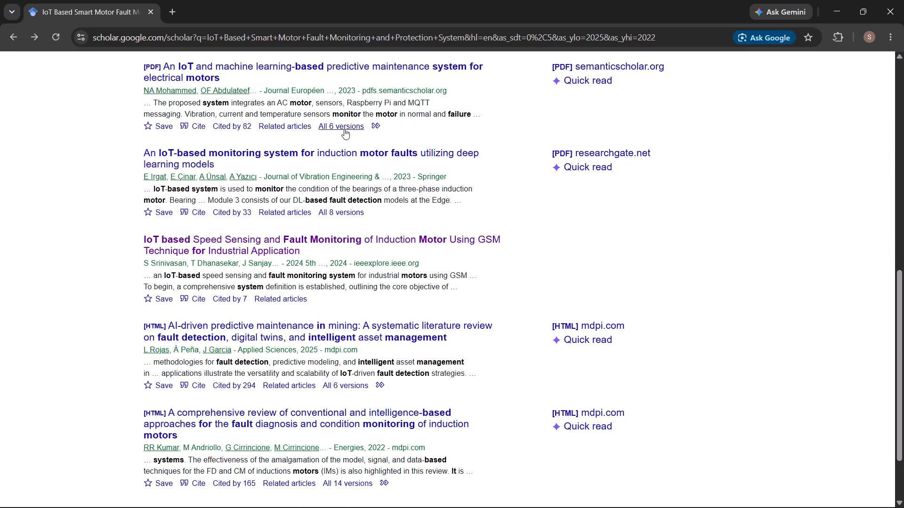
left_click(282, 125)
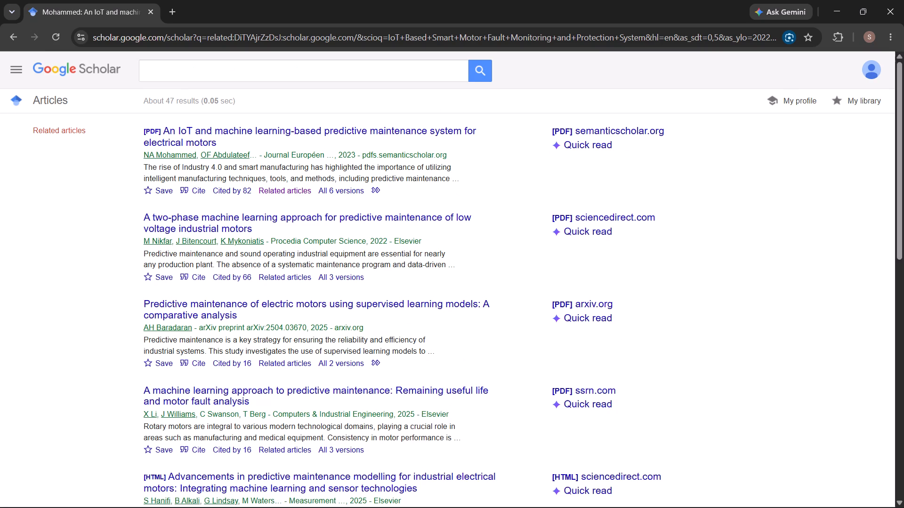
scroll(315, 82, "up", 4)
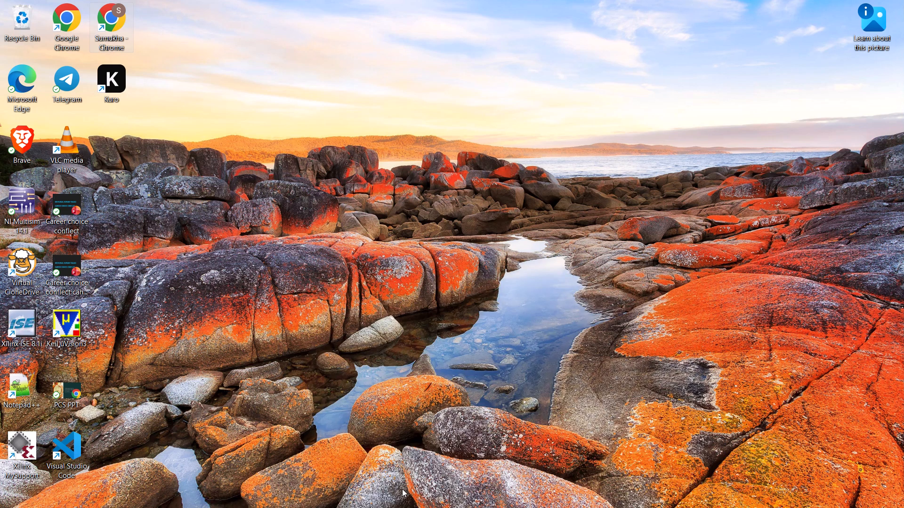
Switch to the "iot smart monitoring (1)" presentation in PowerPoint and review the slides from LITERATURE REVIEW through slide 10.
left_click(618, 495)
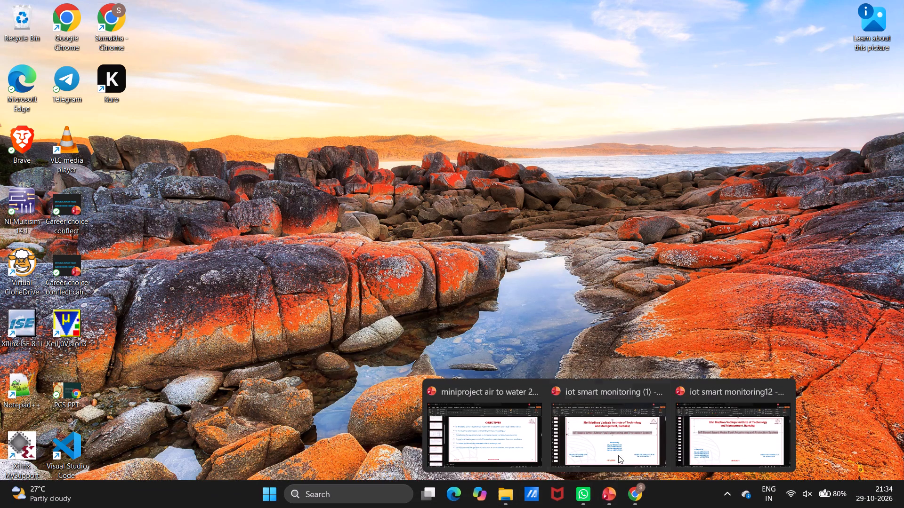
left_click(608, 442)
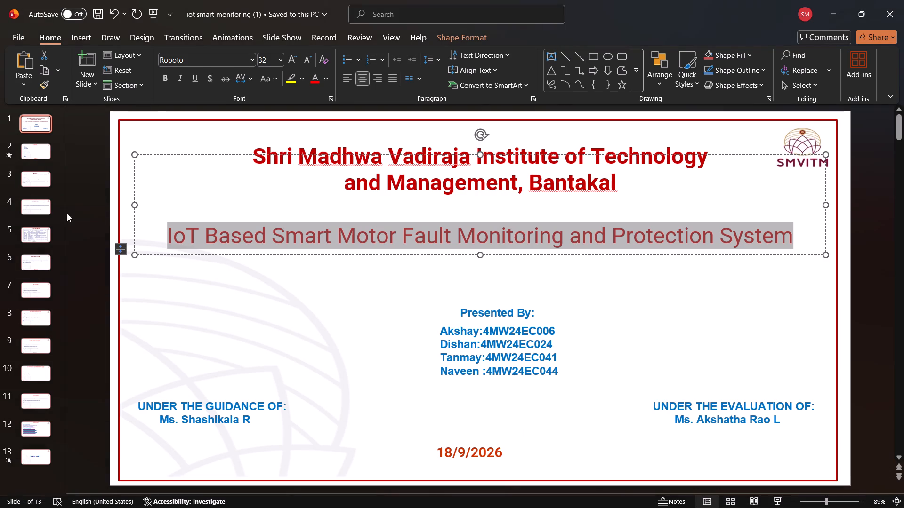
left_click(38, 234)
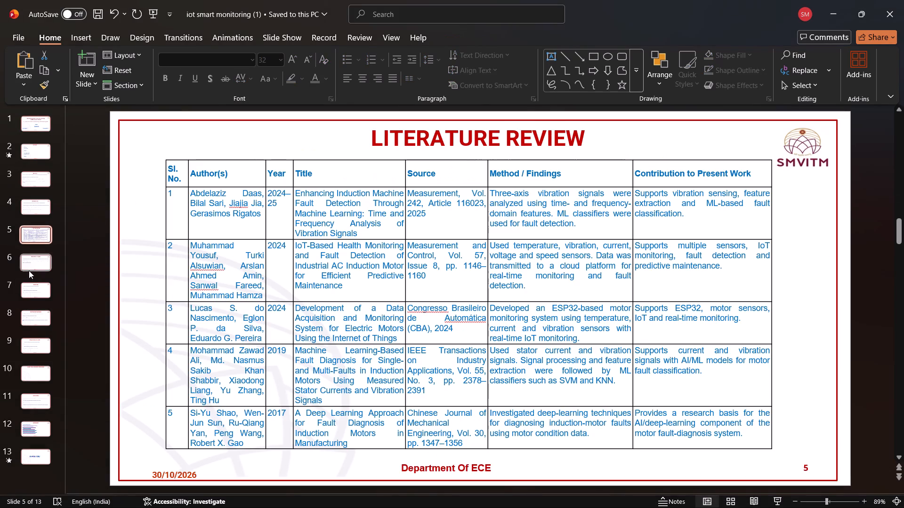
left_click(28, 271)
left_click(32, 296)
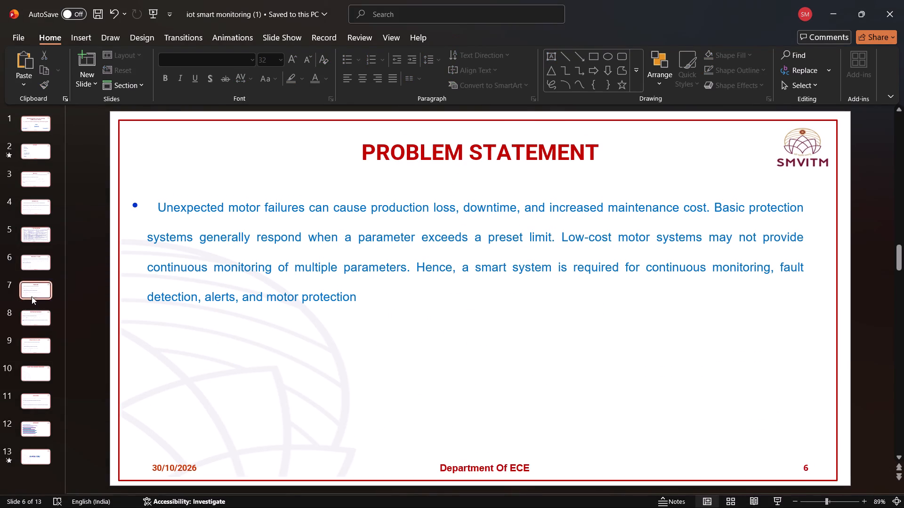
left_click(38, 315)
left_click(34, 341)
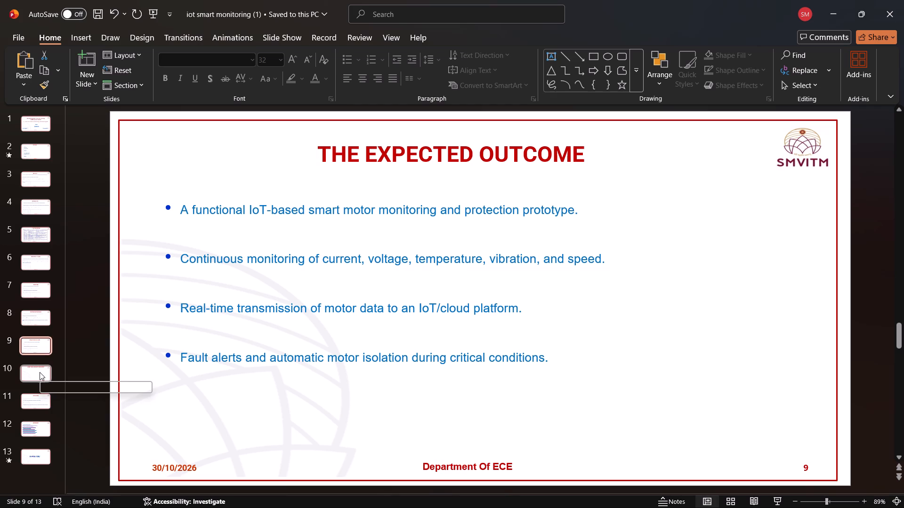
left_click(40, 372)
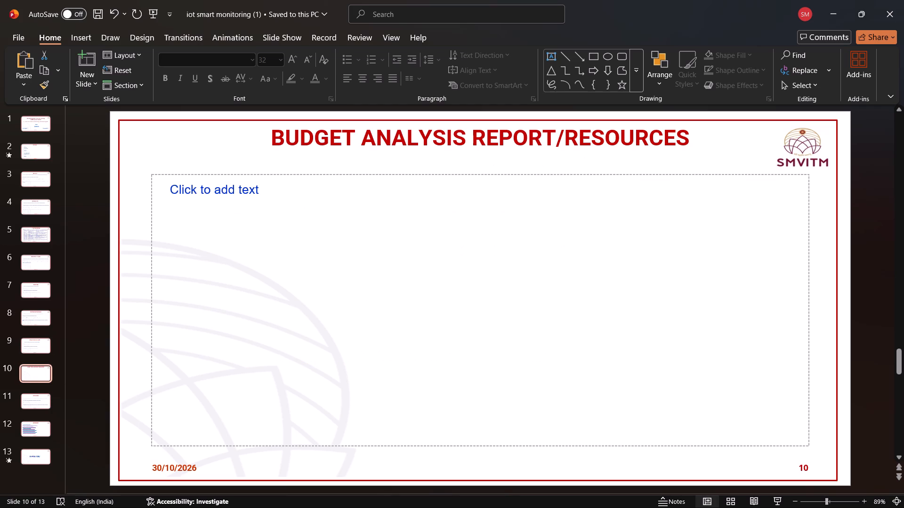
Check the slide headings in the "miniproject air to water" presentation, and replace slide 10's title in the IoT presentation with "Software and".
left_click_drag(691, 135, 633, 134)
left_click(687, 140)
left_click_drag(687, 140, 654, 140)
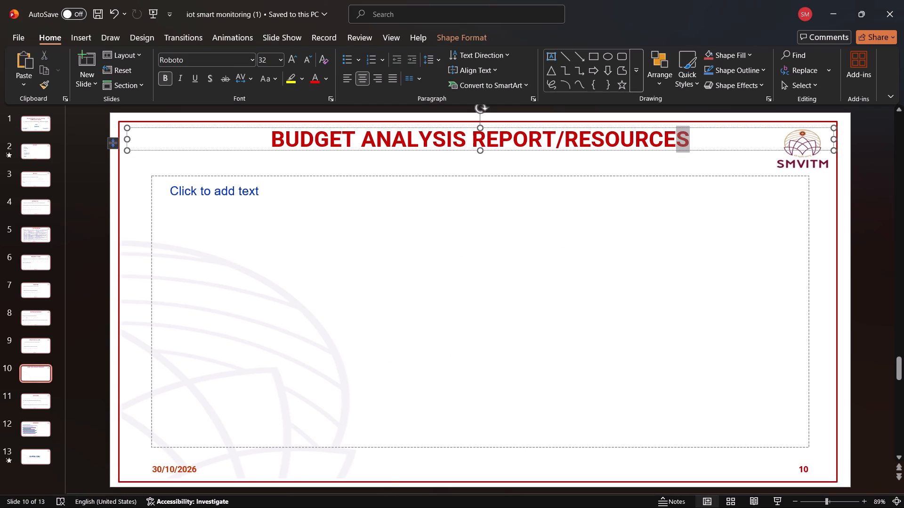
left_click_drag(654, 140, 334, 141)
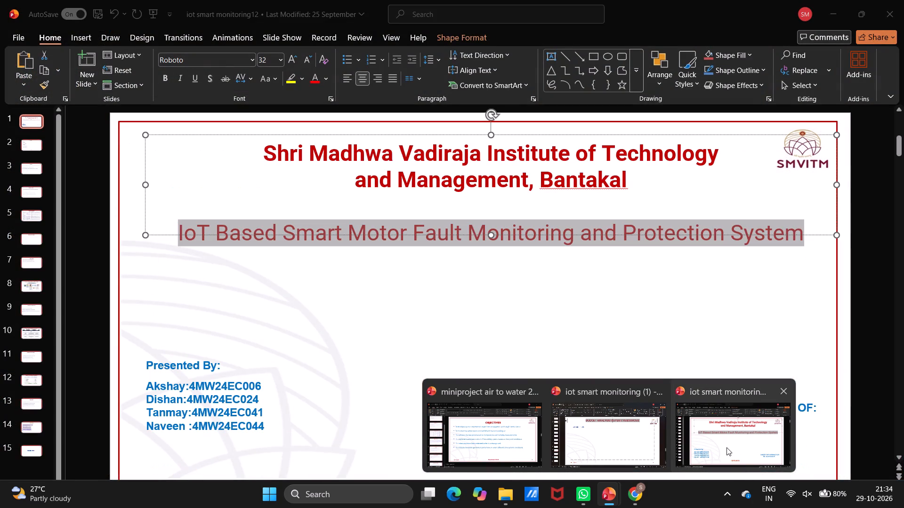
left_click(505, 439)
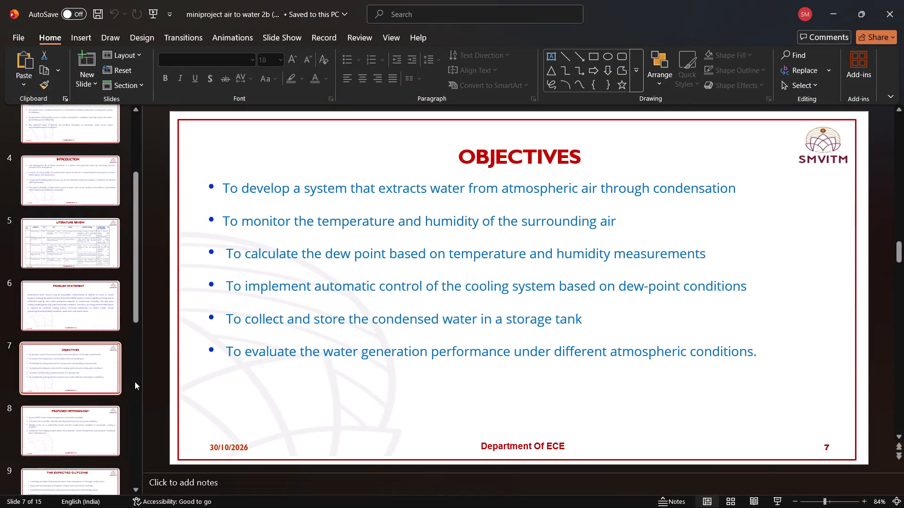
scroll(54, 436, "down", 2)
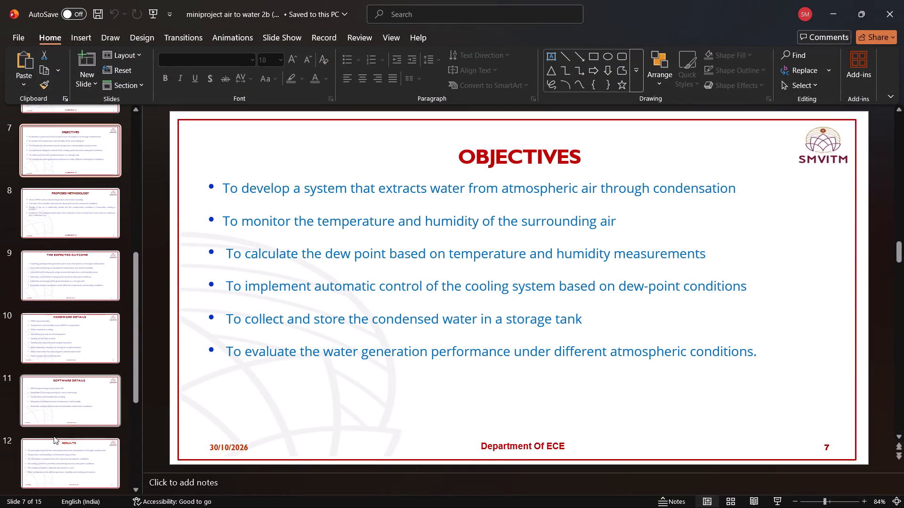
scroll(54, 436, "down", 3)
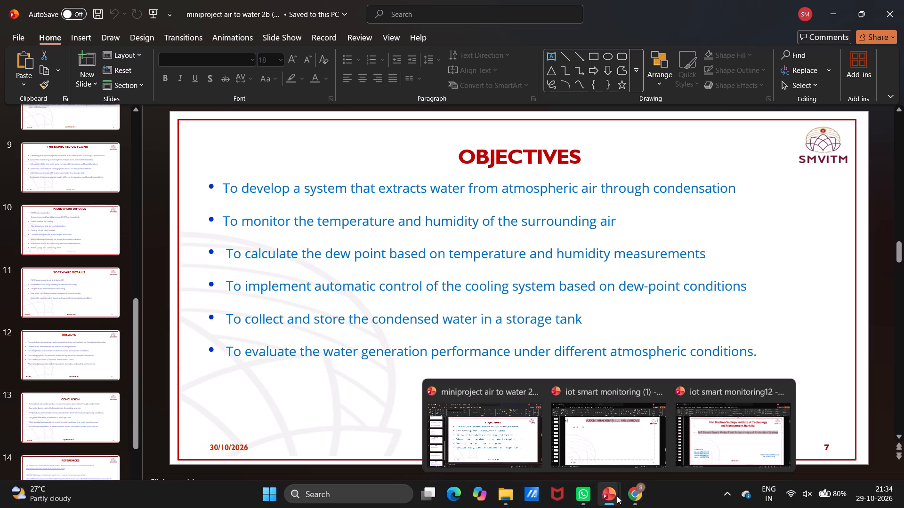
left_click(616, 448)
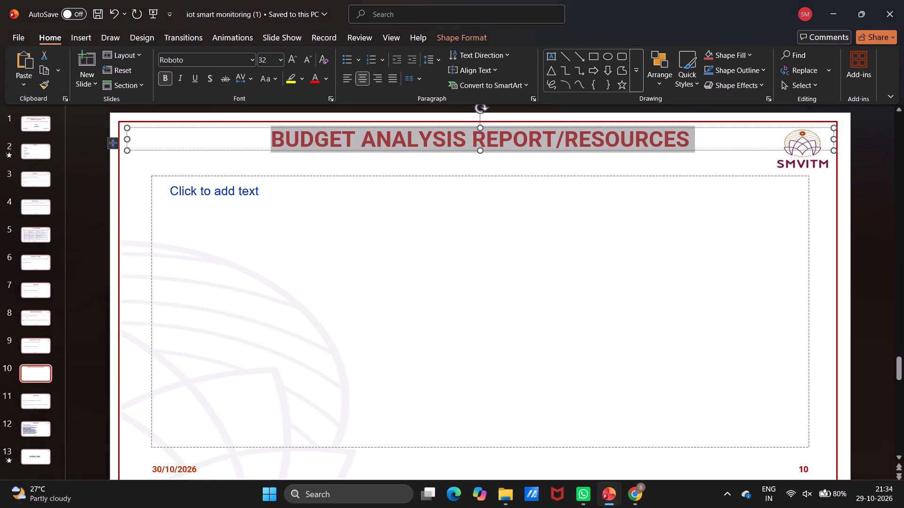
key("BackSpace")
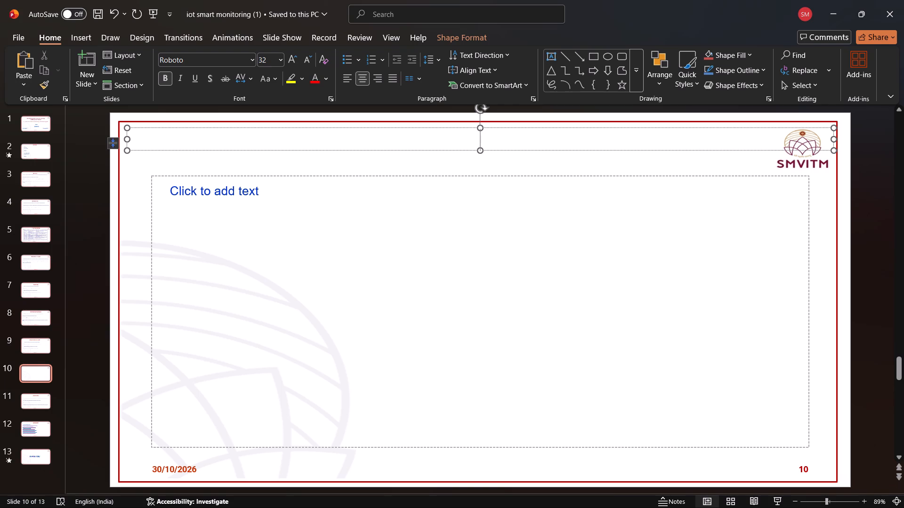
key("s")
key("BackSpace")
type("So")
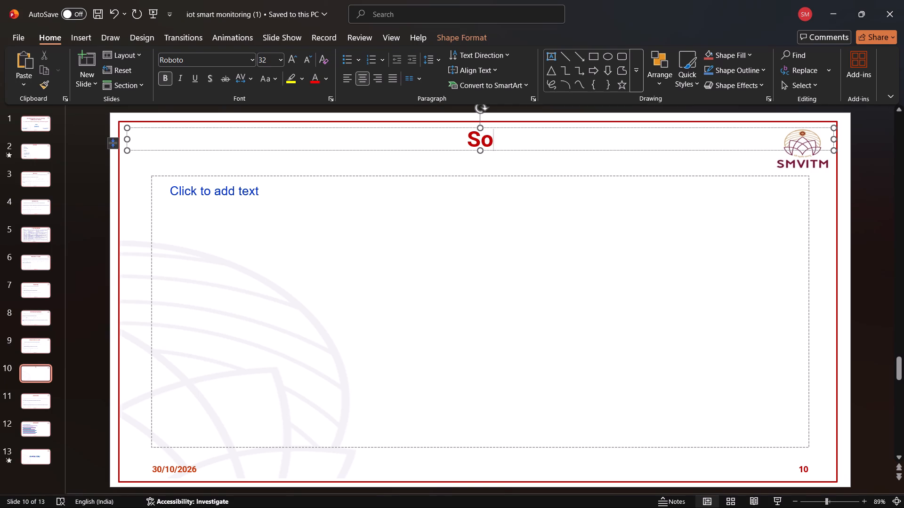
type("ftware")
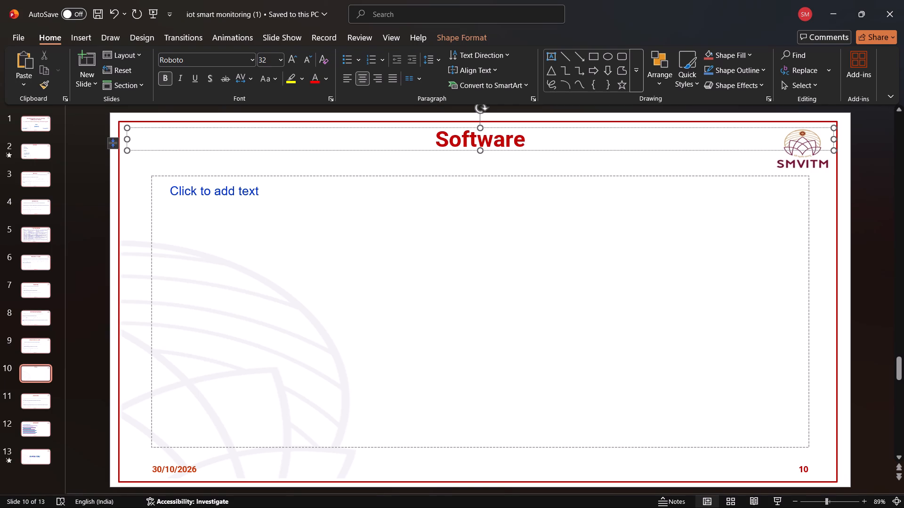
key("space")
type("and")
key("space")
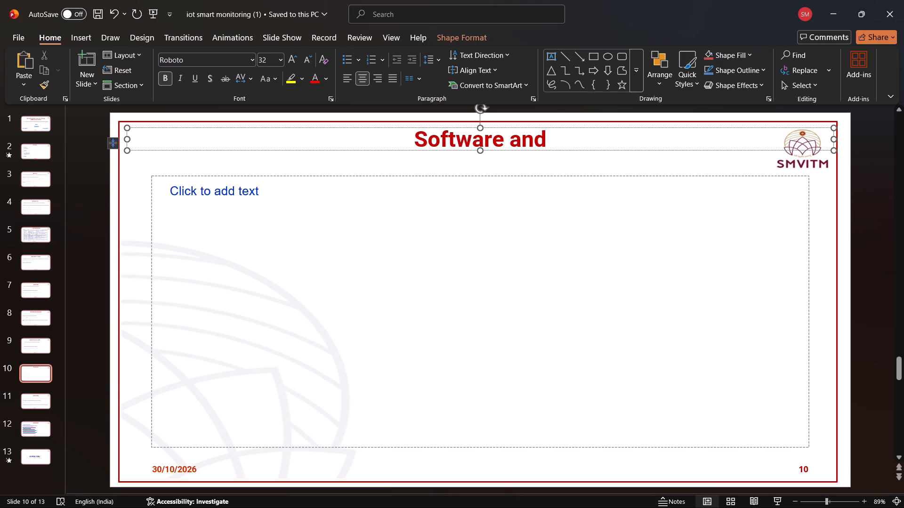
Rewrite slide 10's title in capitals and complete it as "SOFTWARE AND HARDWARE DETAILS".
left_click(502, 136)
key("BackSpace")
key("BackSpace")
key("BackSpace")
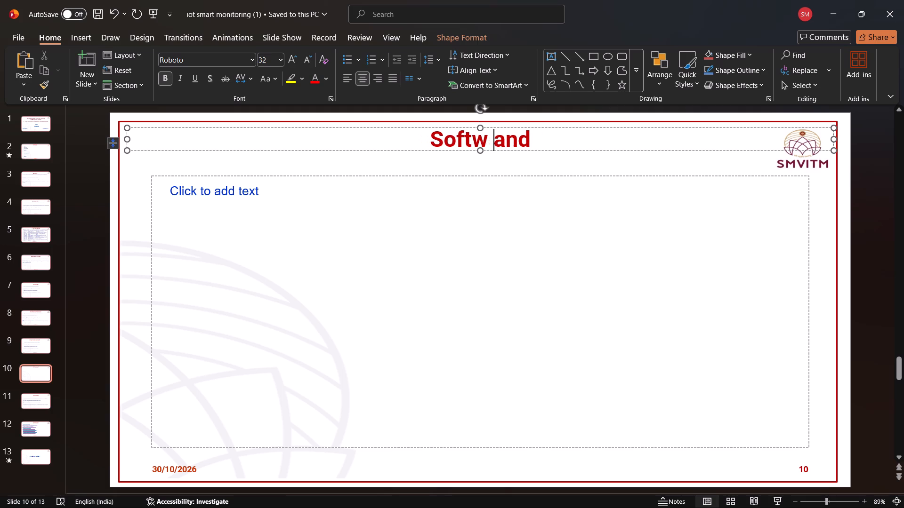
key("BackSpace")
key("BackSpace")
key("BackSpace")
key("BackSpace")
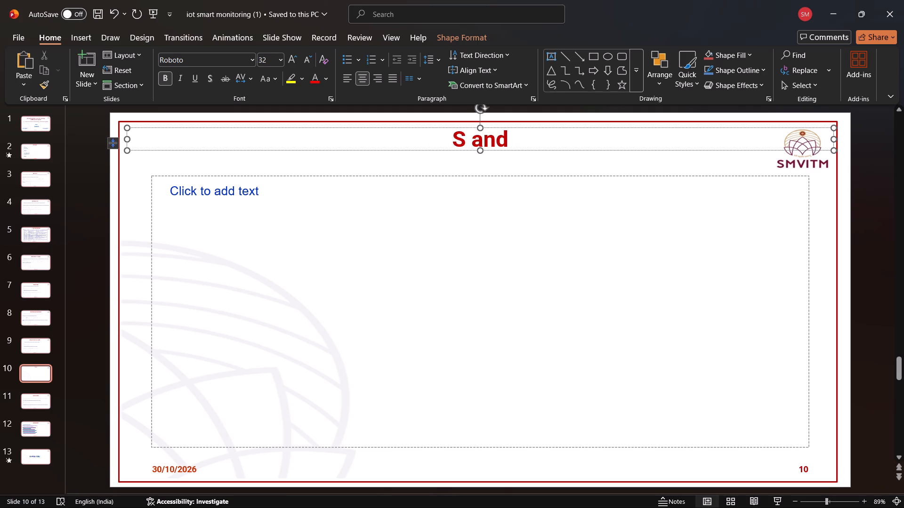
type("OFT")
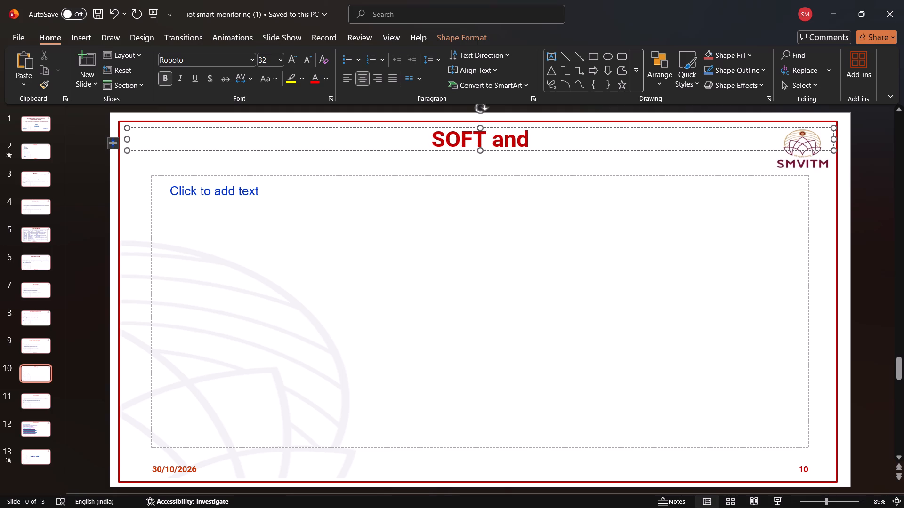
type("WARE")
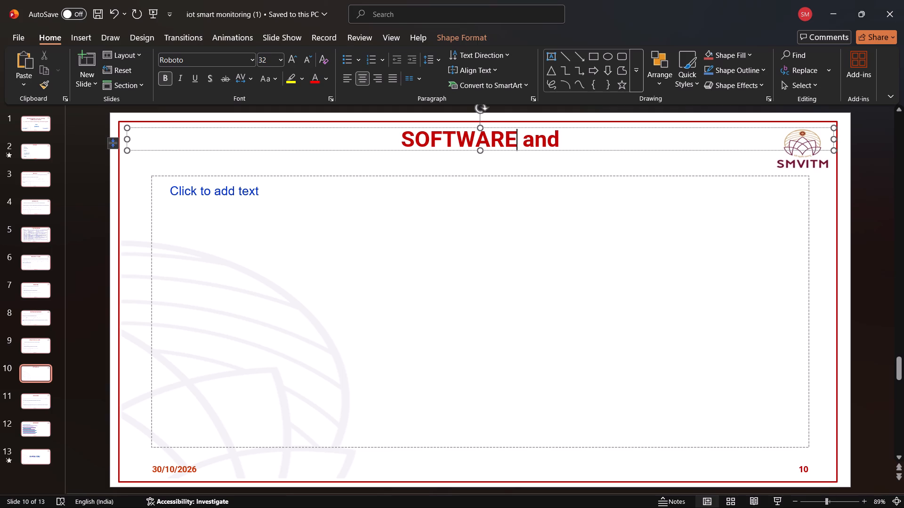
left_click(570, 136)
key("BackSpace")
key("BackSpace")
key("BackSpace")
key("BackSpace")
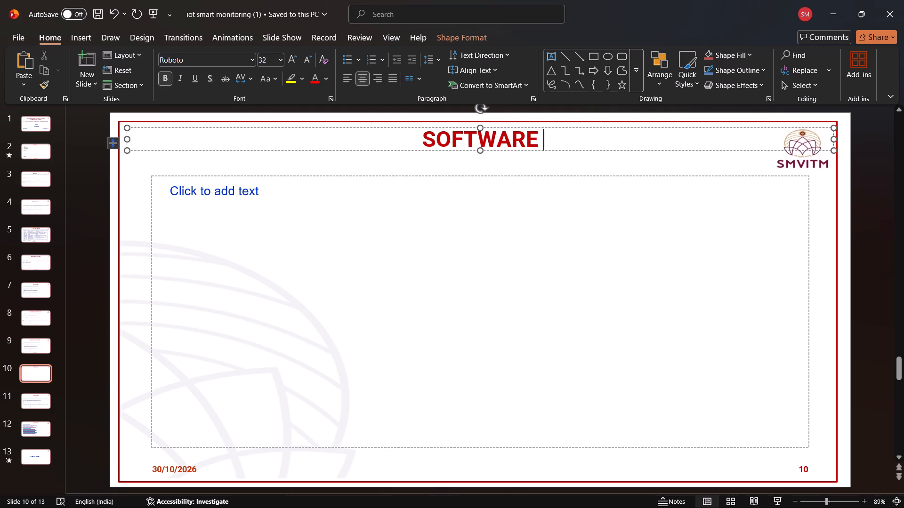
type("AND")
key("space")
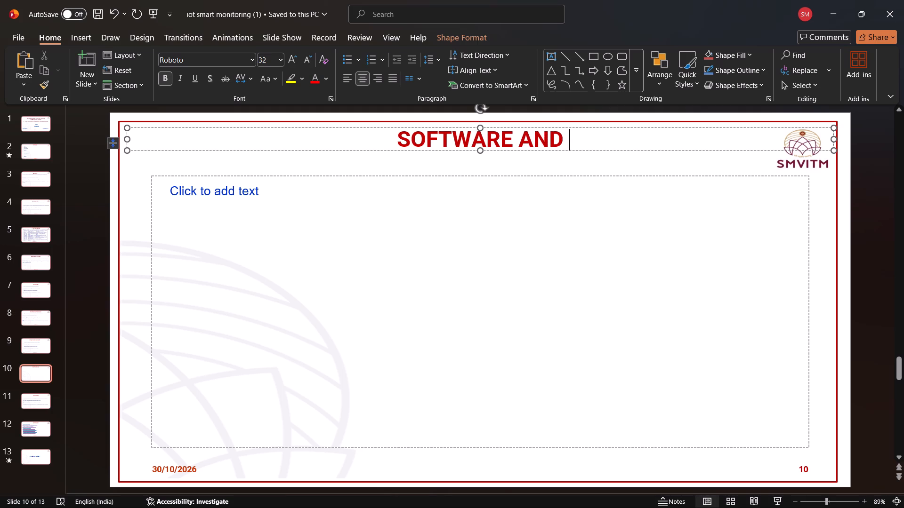
type("HAR")
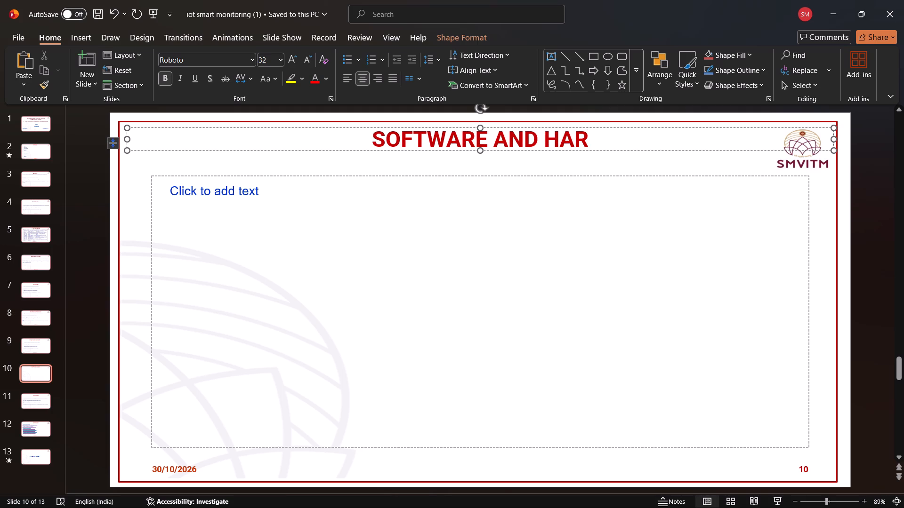
type("DWARE")
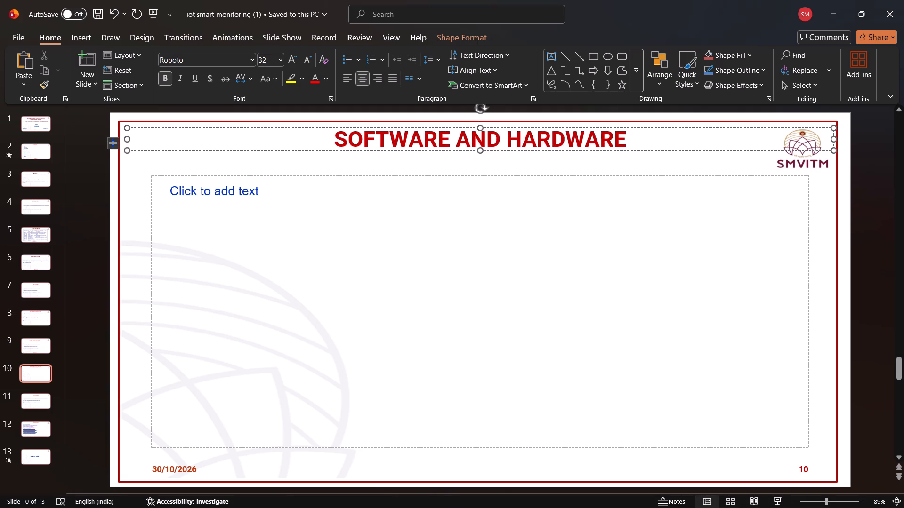
key("space")
type("DETAI")
type("LS")
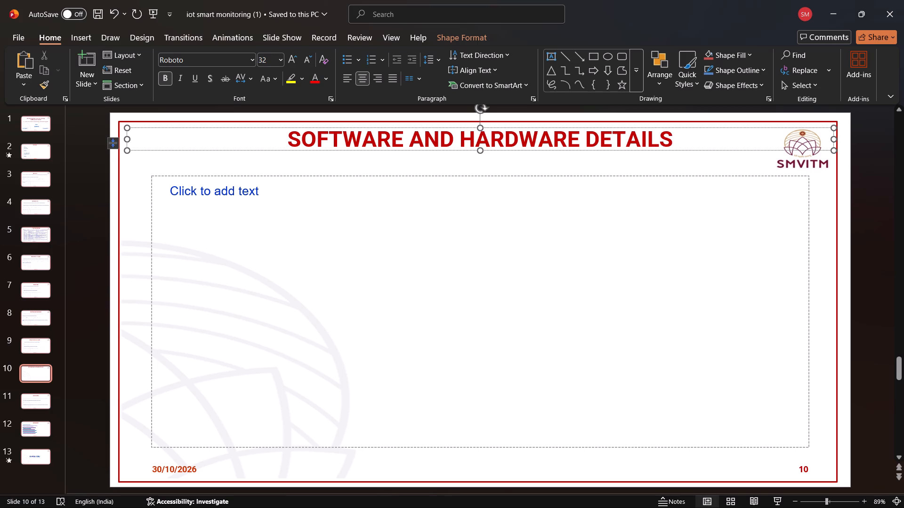
Narrow slide 10's empty body placeholder from its right edge to about a quarter of the slide's width.
left_click(240, 220)
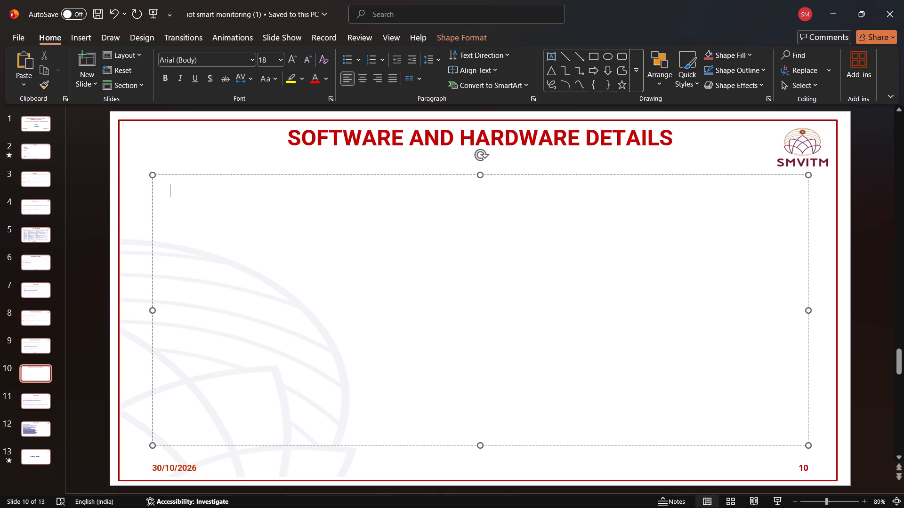
left_click_drag(808, 309, 337, 273)
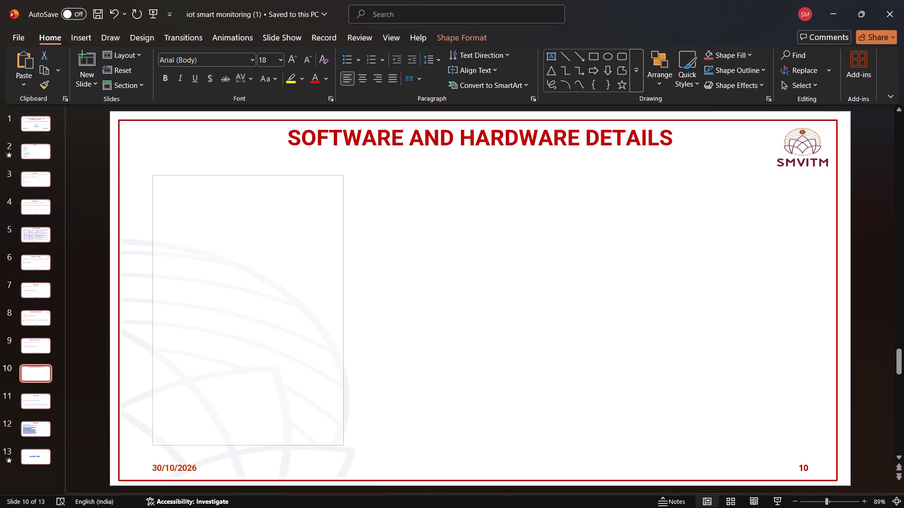
left_click_drag(337, 273, 343, 270)
Narrow the empty text box in the middle of slide 10 to lie within the slide's right half, and try to extend it upward.
left_click(492, 259)
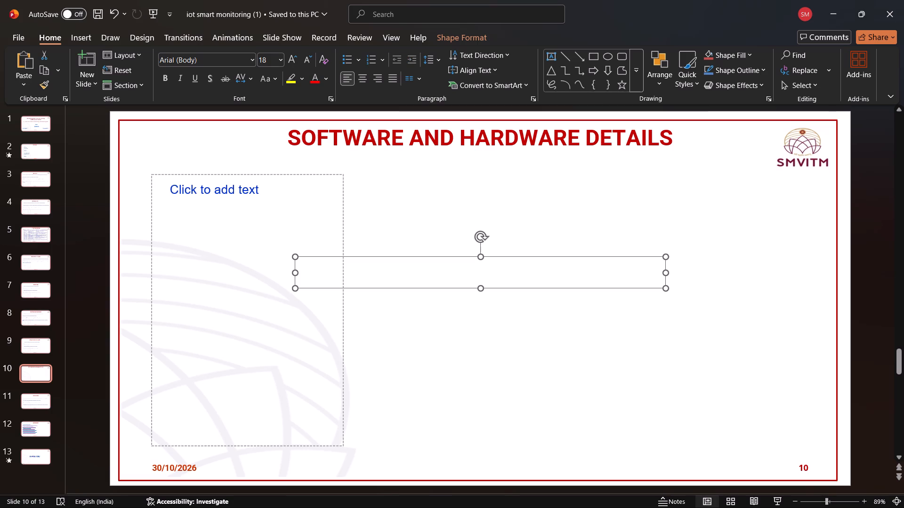
left_click_drag(295, 274, 500, 260)
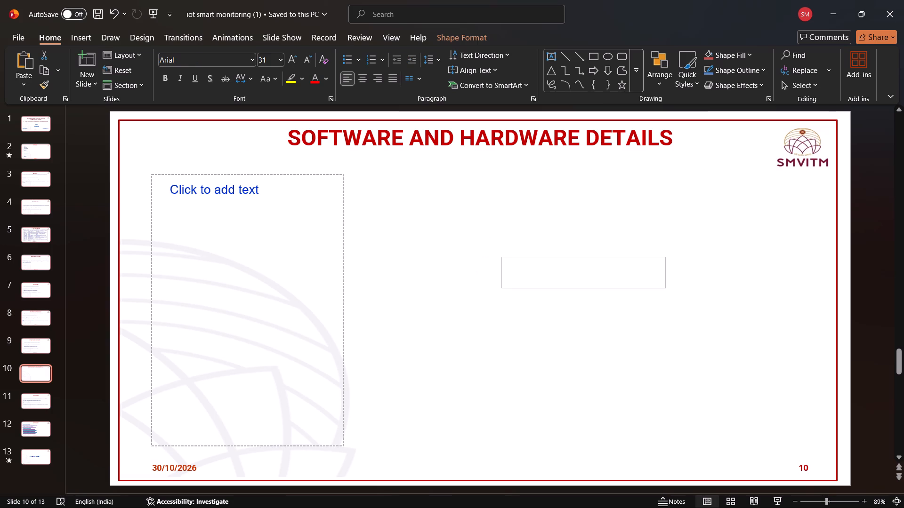
left_click_drag(500, 260, 500, 260)
left_click_drag(584, 256, 572, 169)
left_click_drag(572, 169, 571, 172)
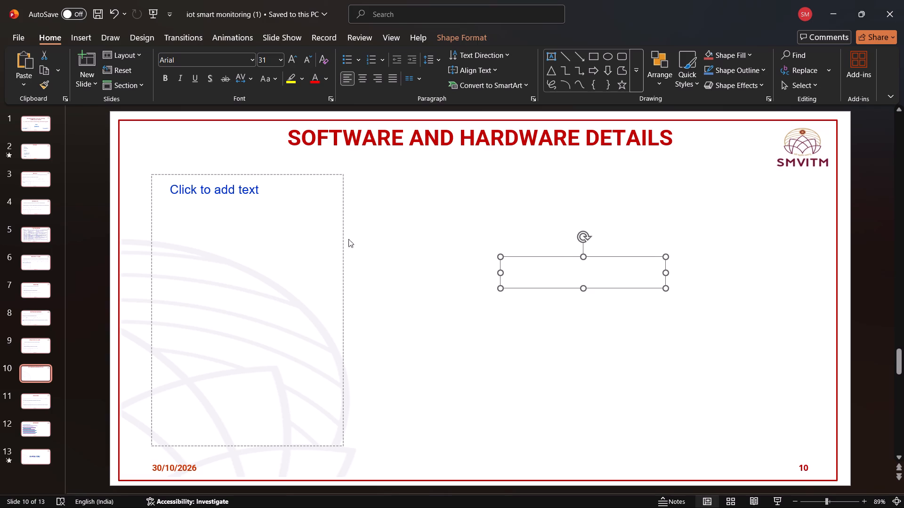
left_click(563, 273)
Insert a new slide directly after slide 10, "SOFTWARE AND HARDWARE DETAILS".
left_click(35, 400)
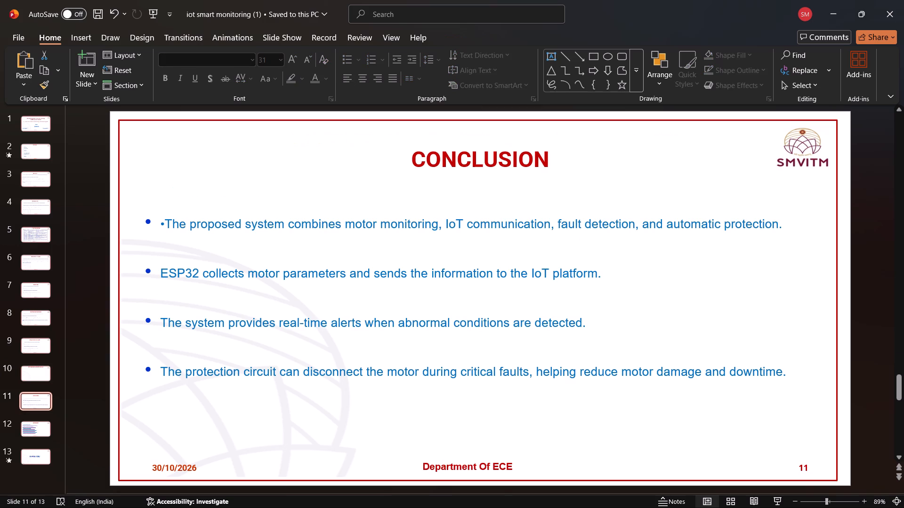
left_click(27, 376)
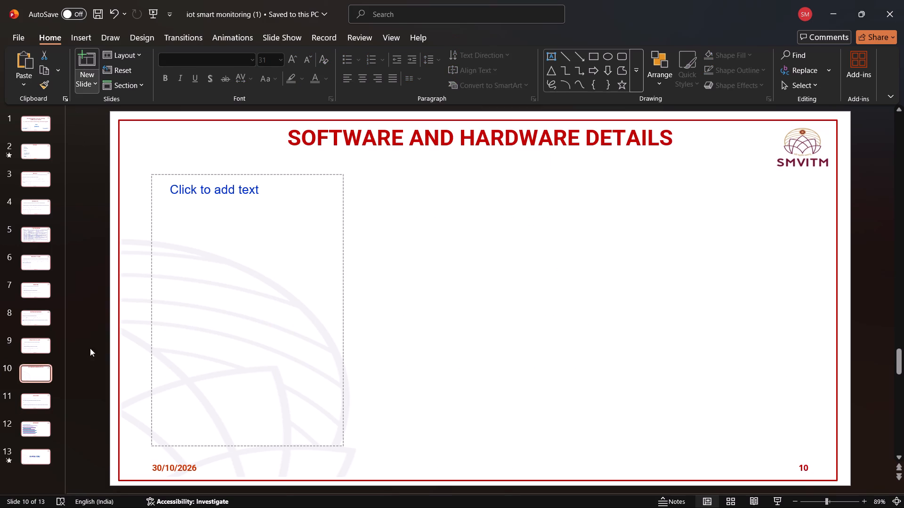
left_click(42, 399)
left_click(40, 377)
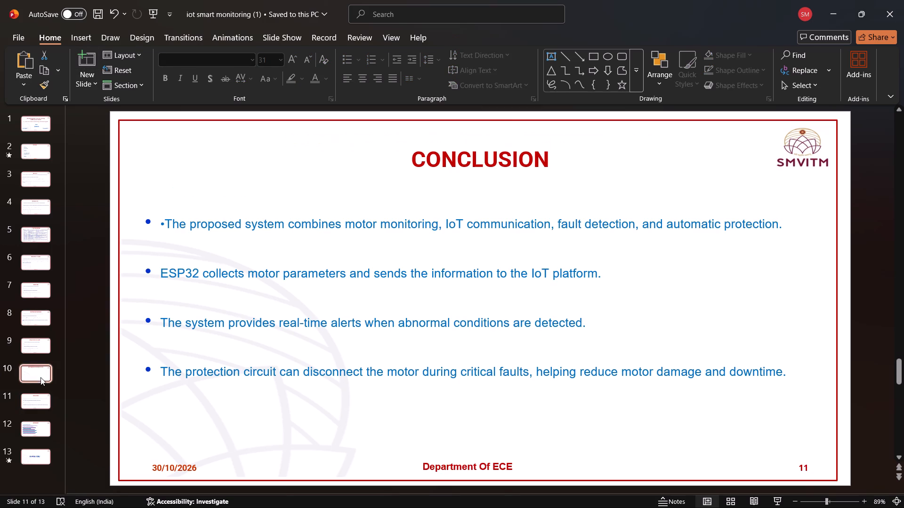
left_click(82, 53)
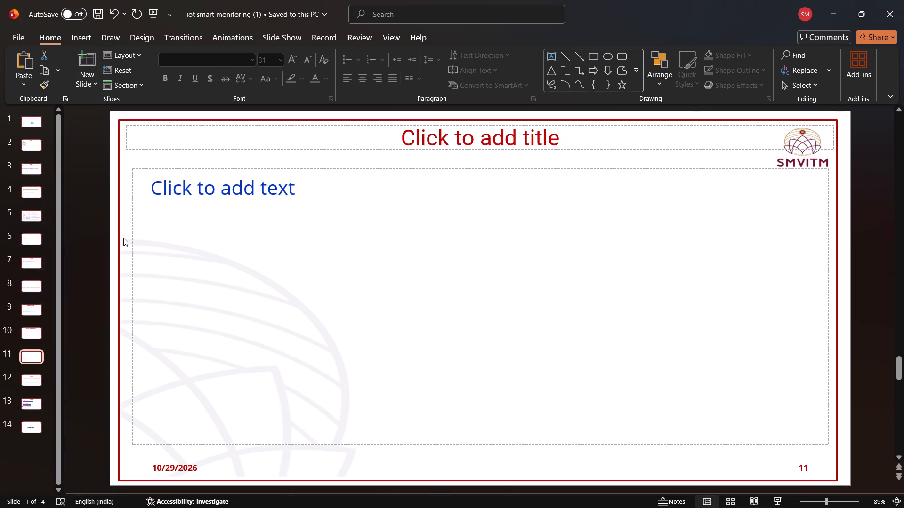
Enter "RESULTS" as the title of the new slide 11 and make it bold.
left_click(447, 135)
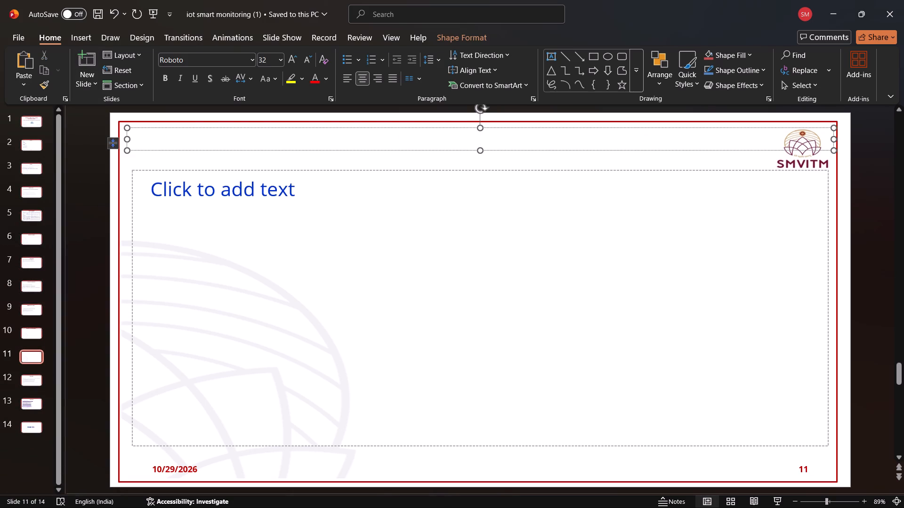
type("RESULT")
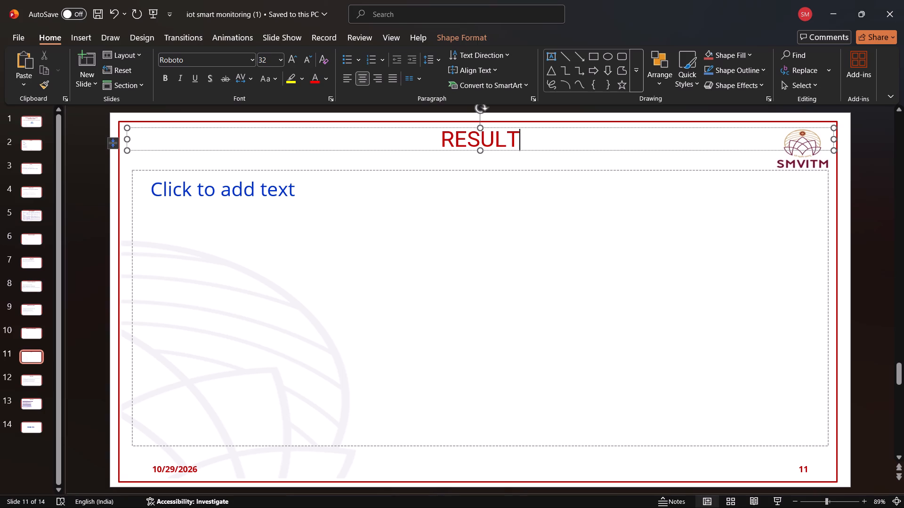
key("BackSpace")
key("BackSpace")
key("BackSpace")
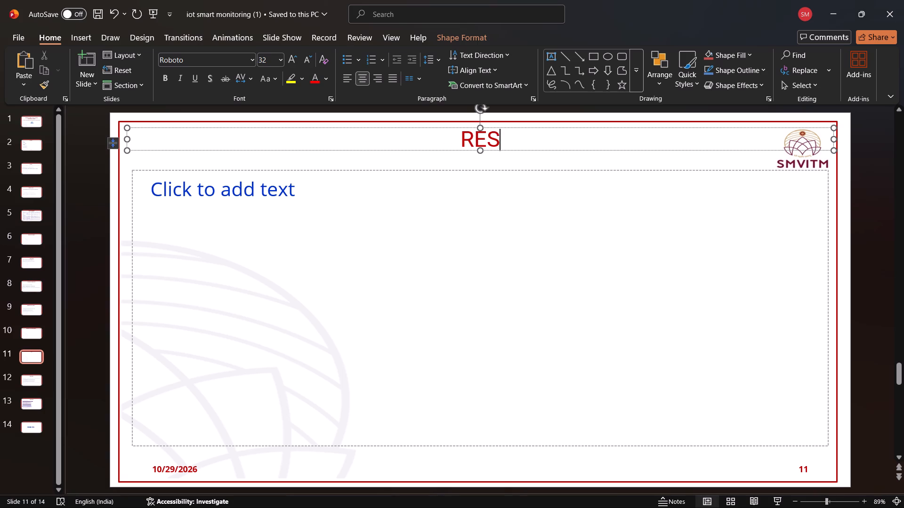
type("ULTS")
left_click_drag(542, 137, 396, 129)
left_click(161, 76)
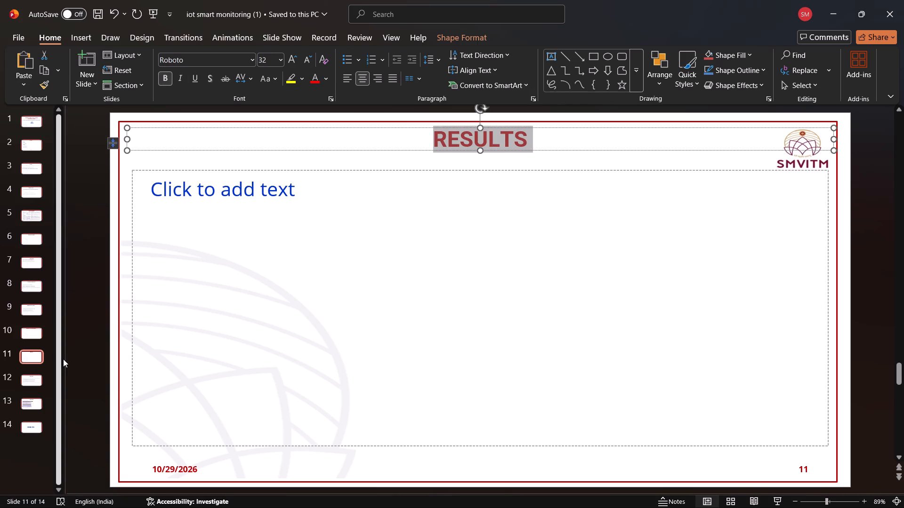
Review the content of slides 9 to 14, from the expected outcome to the closing slide.
left_click(28, 381)
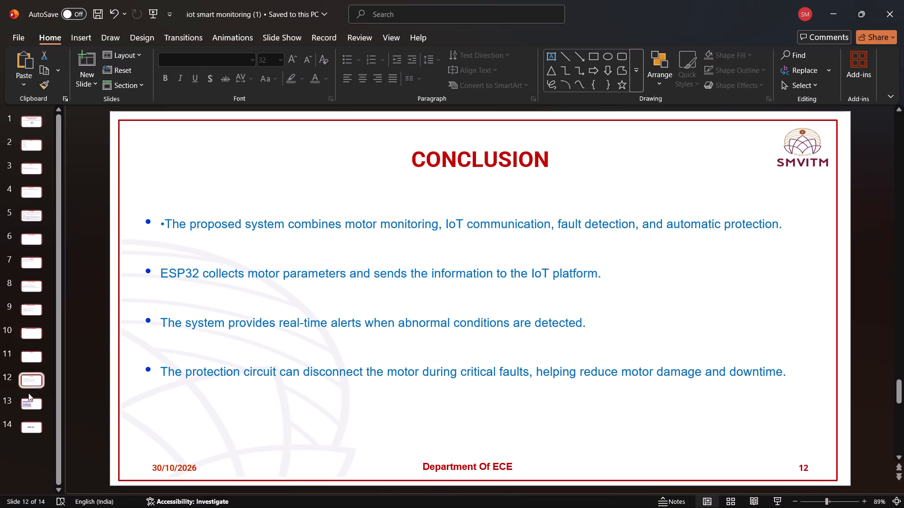
left_click(28, 404)
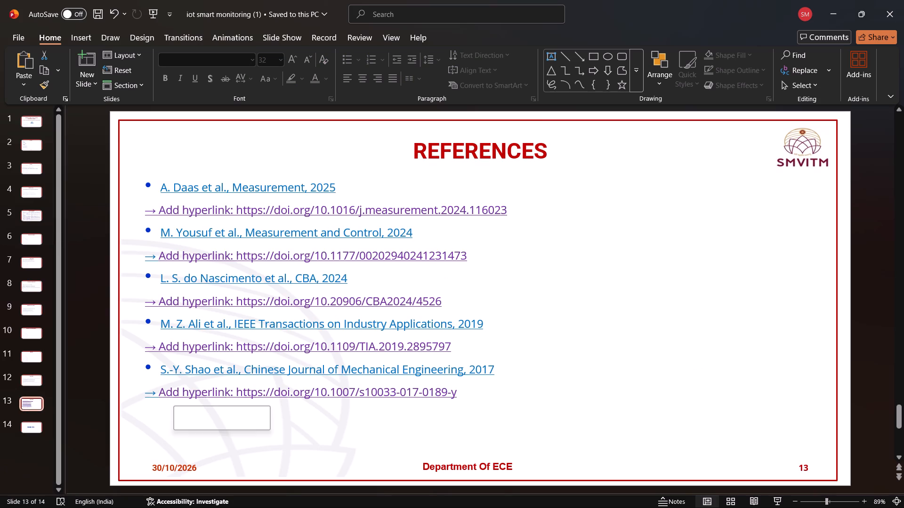
left_click(31, 429)
left_click(37, 407)
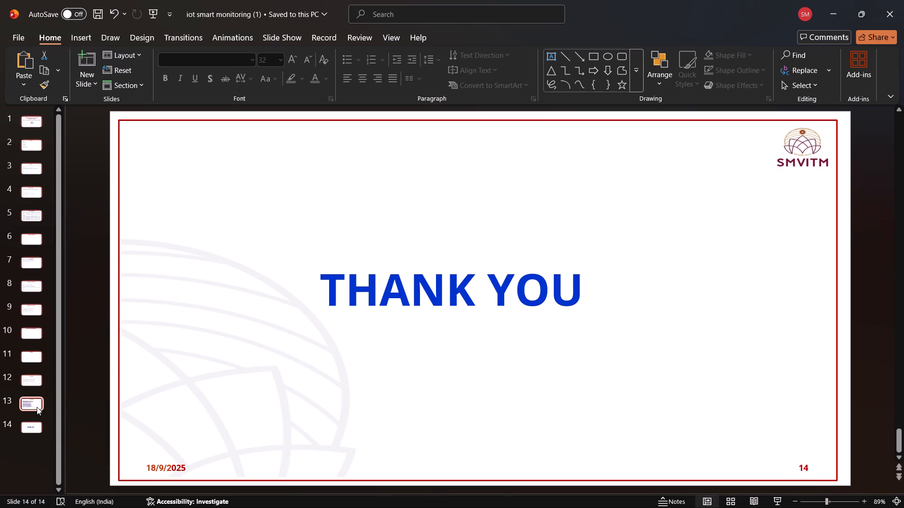
left_click(30, 376)
left_click(30, 359)
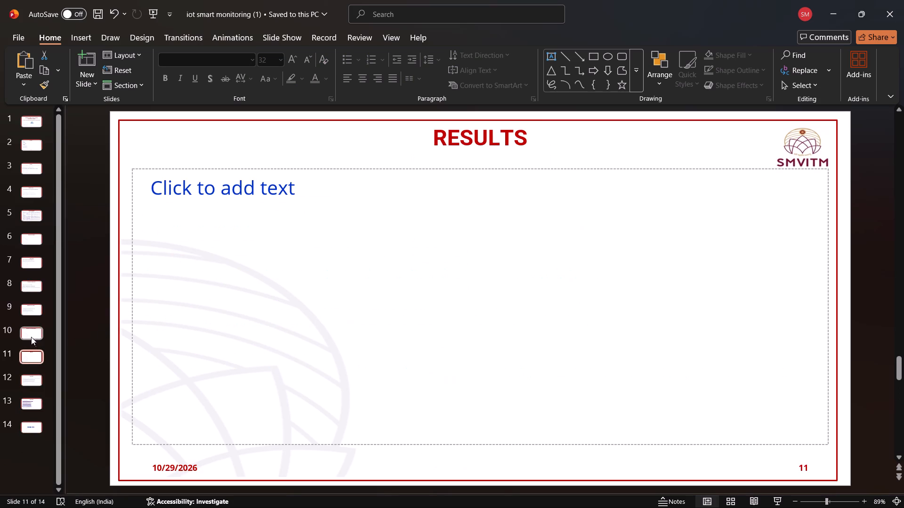
left_click(34, 334)
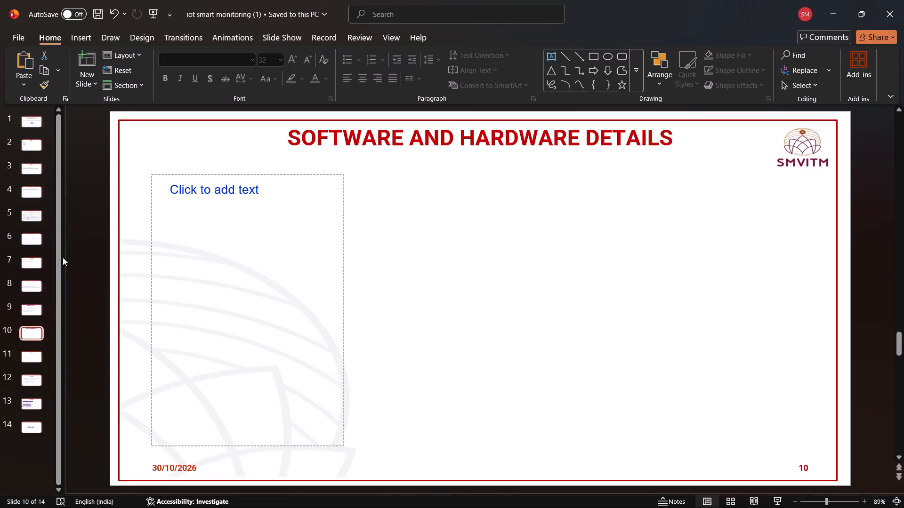
left_click(31, 311)
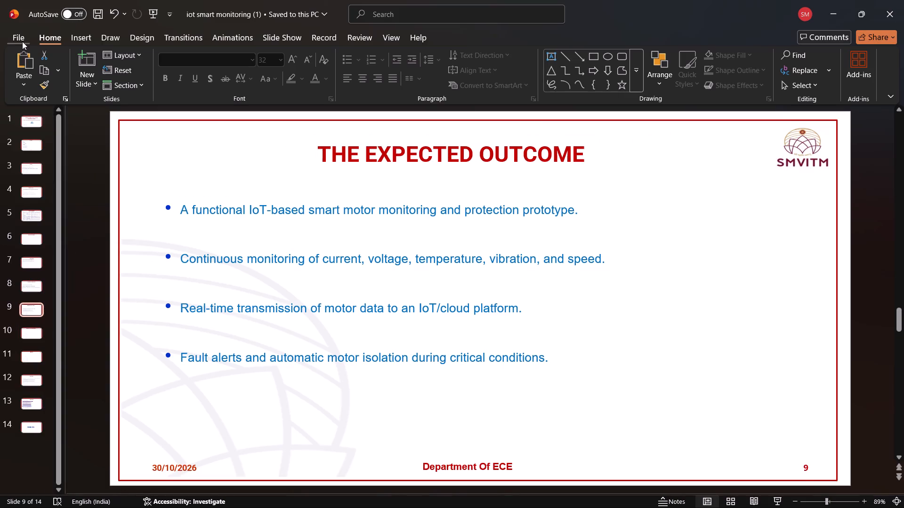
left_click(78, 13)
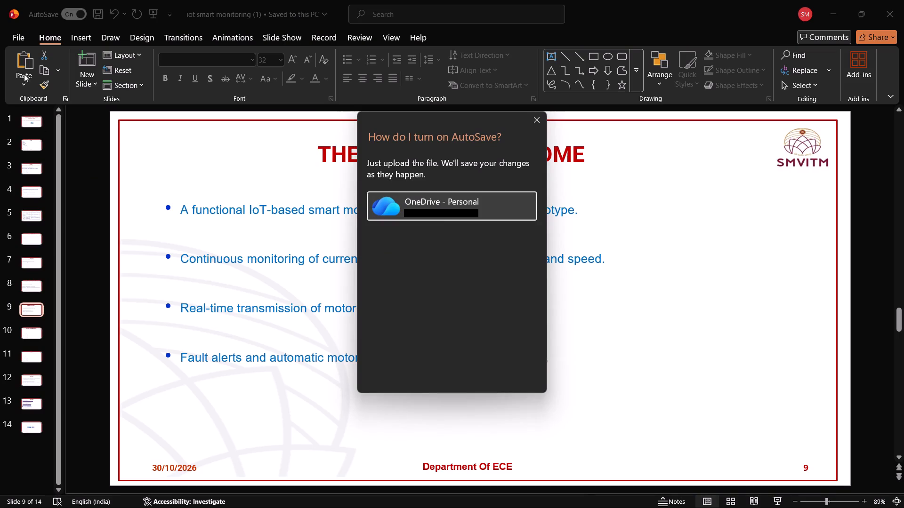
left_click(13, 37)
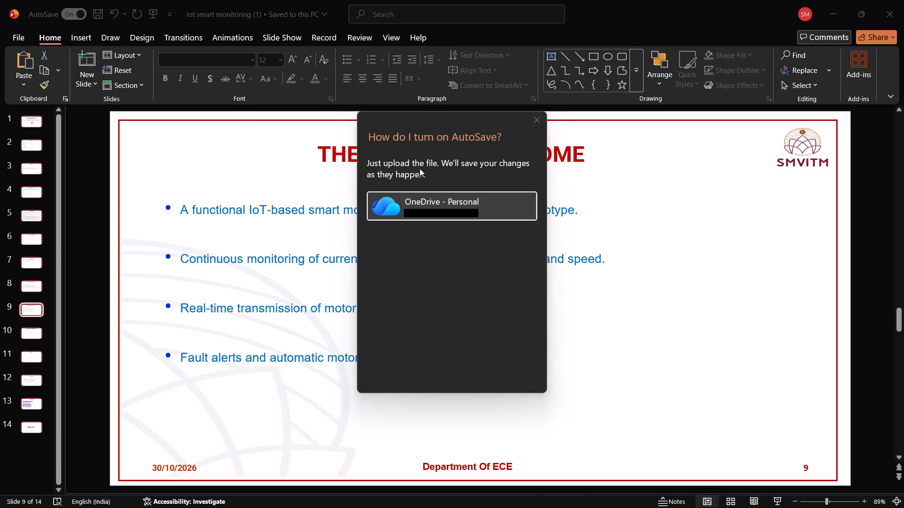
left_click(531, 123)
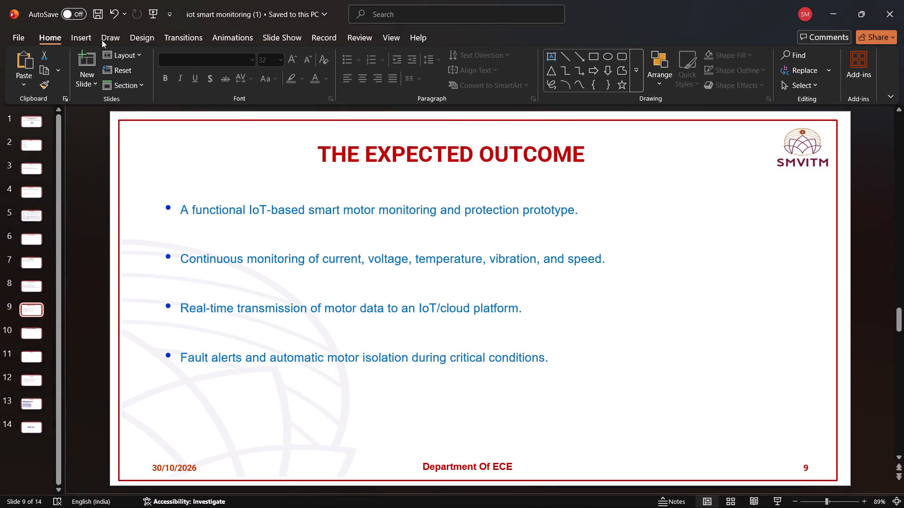
Save a copy of the presentation in the OneDrive folder Tanmay24 as "iot smart monitoring (1123)".
left_click(16, 36)
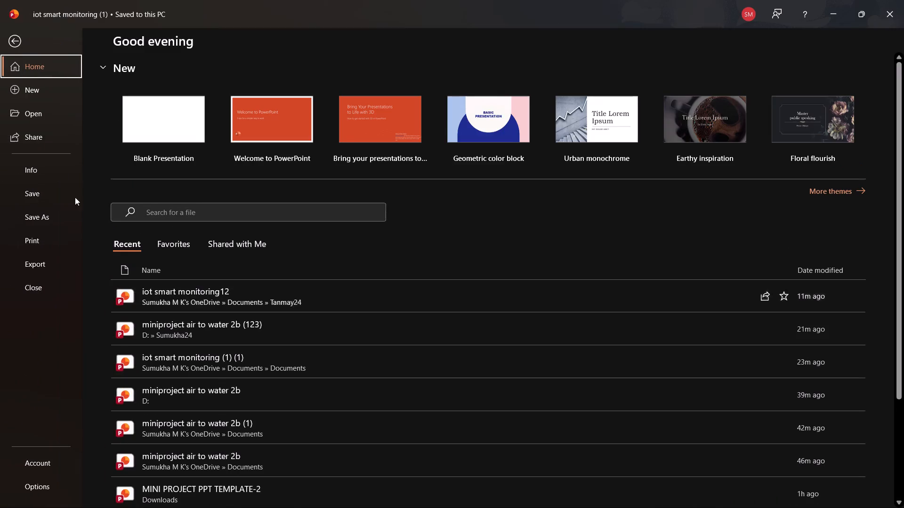
left_click(59, 218)
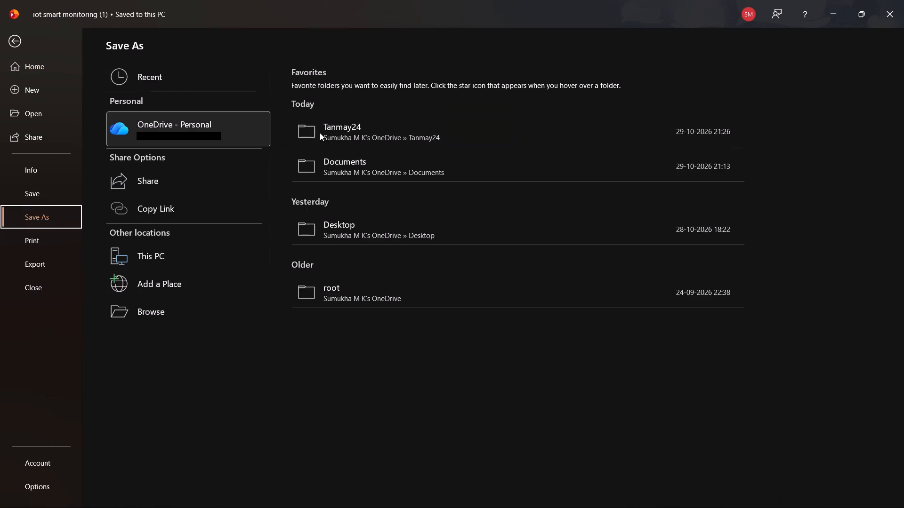
left_click(366, 135)
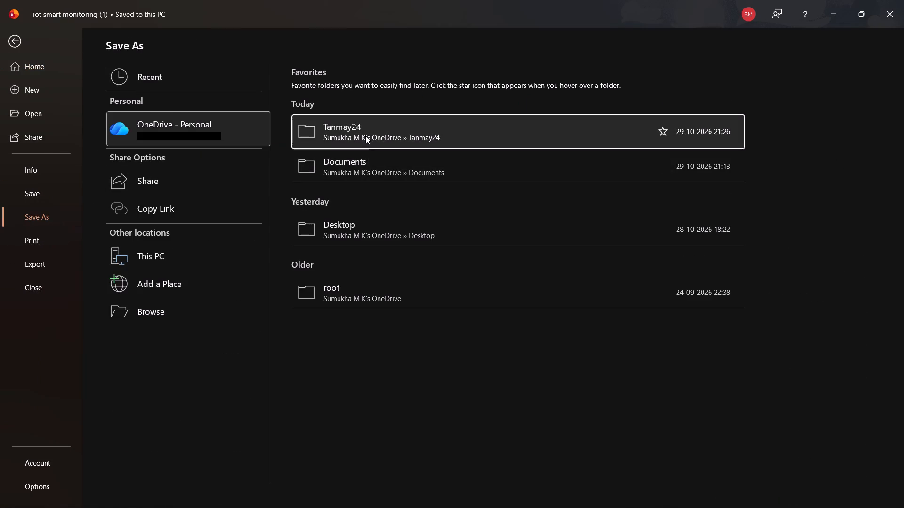
double_click(365, 135)
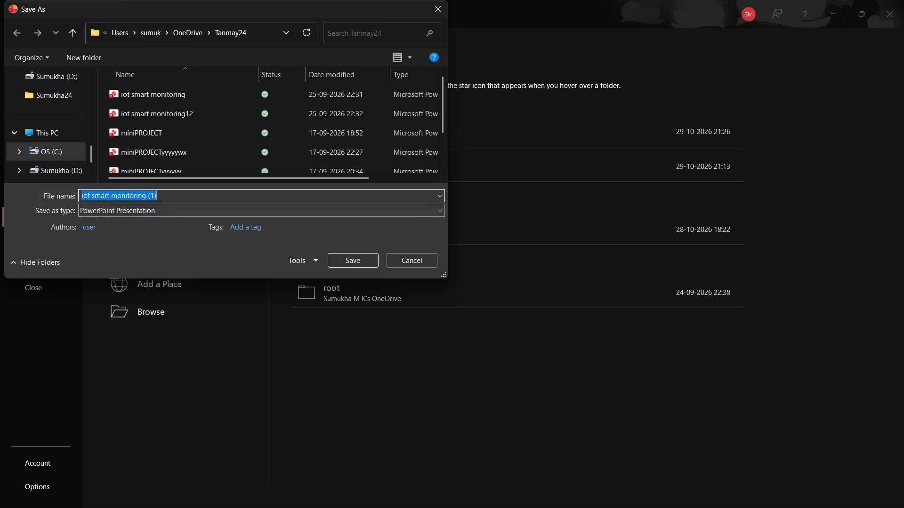
left_click(161, 197)
left_click(153, 196)
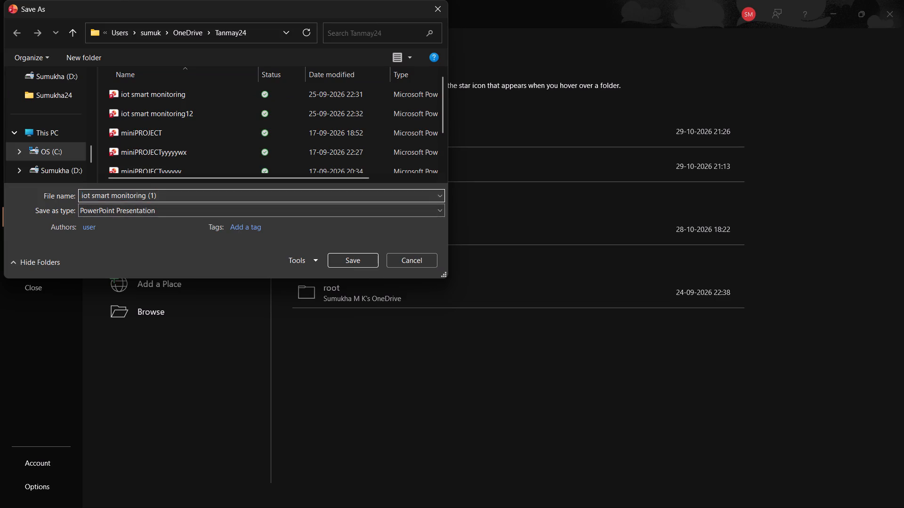
type("123")
left_click(355, 262)
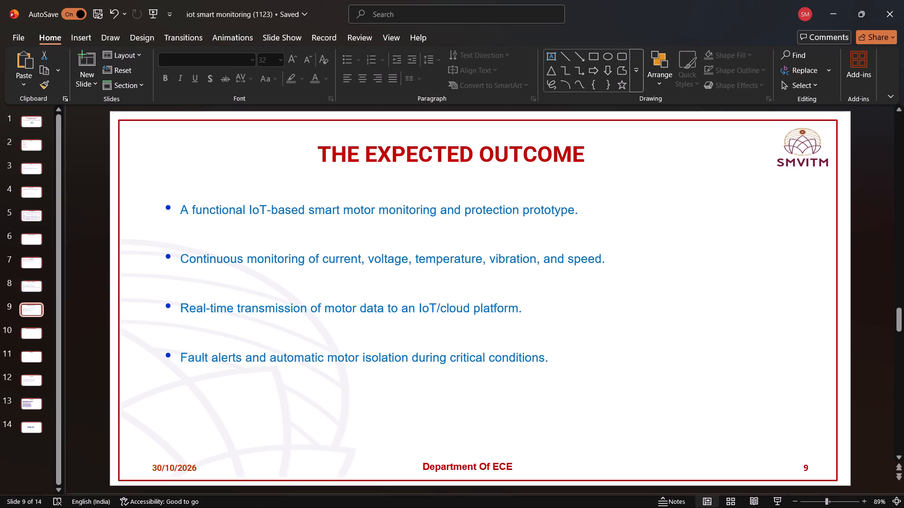
On the OUTLINE slide, replace the bullet "Budget Analysis Report" with "Software And Hardware Details".
left_click(452, 138)
scroll(260, 197, "up", 3)
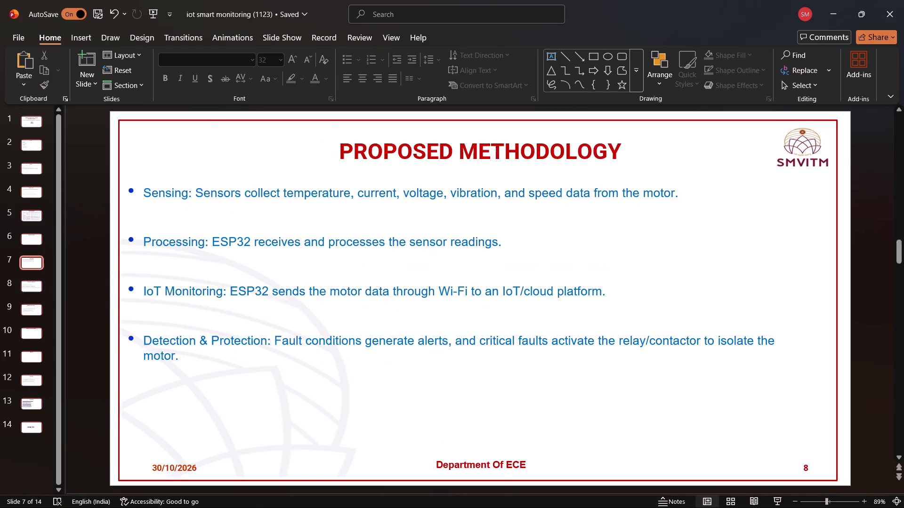
scroll(260, 197, "up", 3)
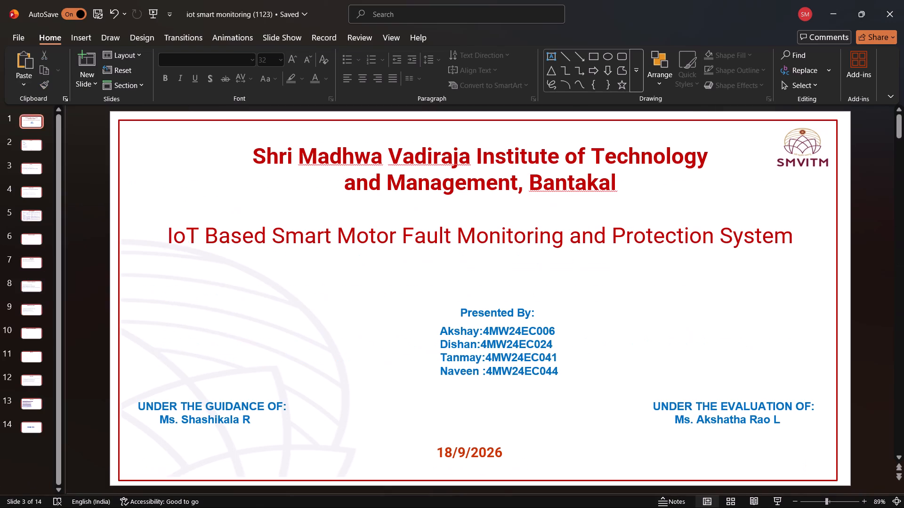
scroll(260, 197, "down", 2)
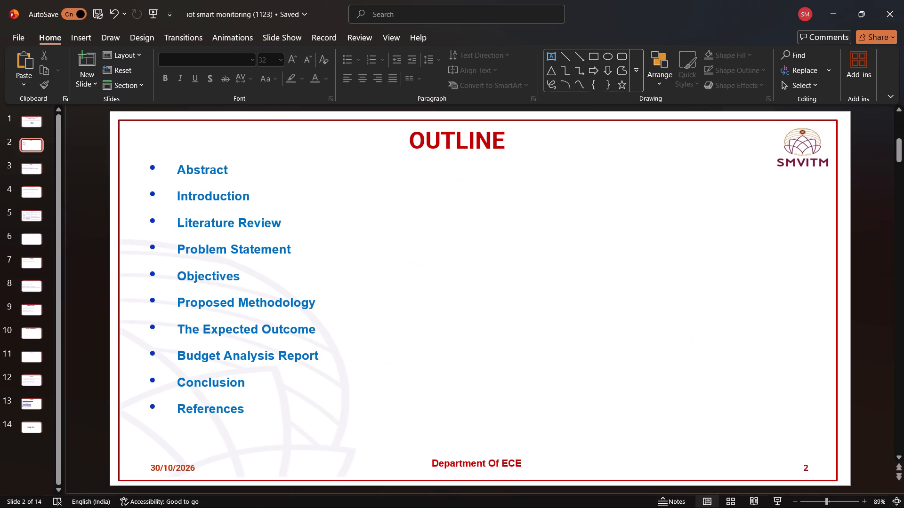
scroll(260, 197, "down", 1)
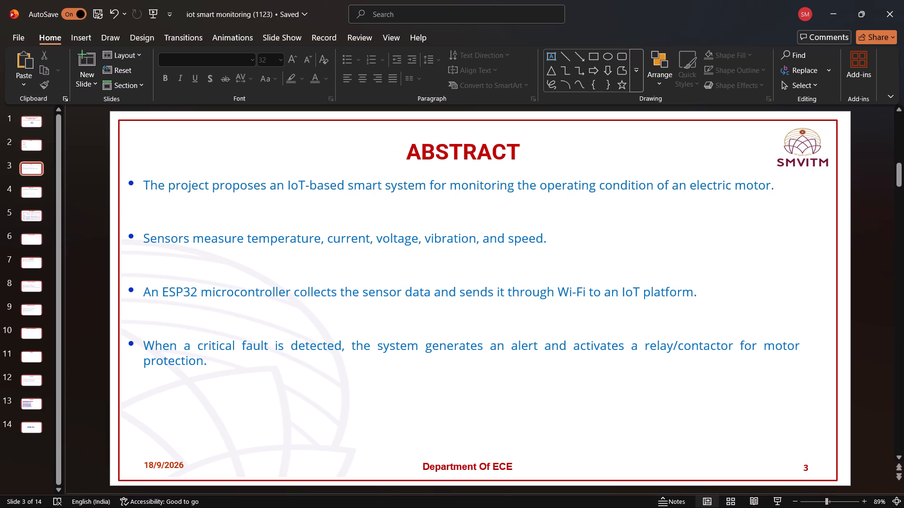
scroll(260, 197, "down", 1)
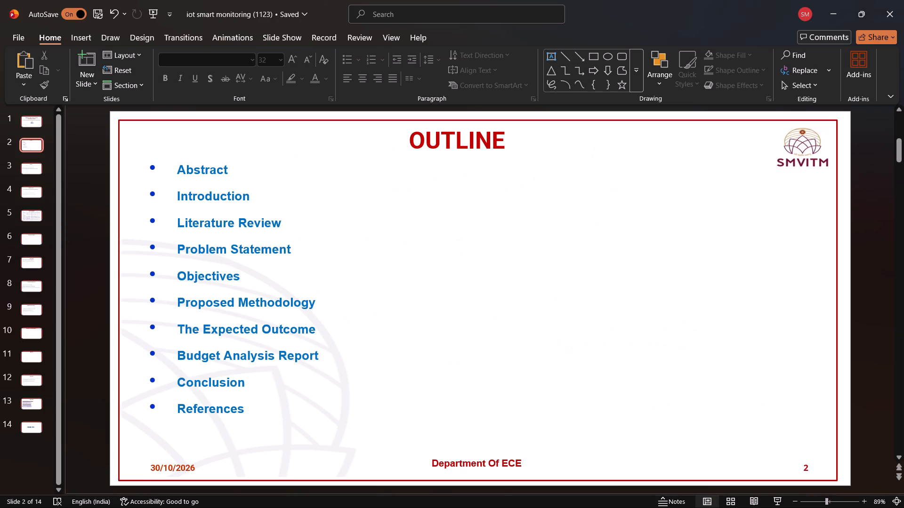
left_click(319, 355)
left_click(320, 356)
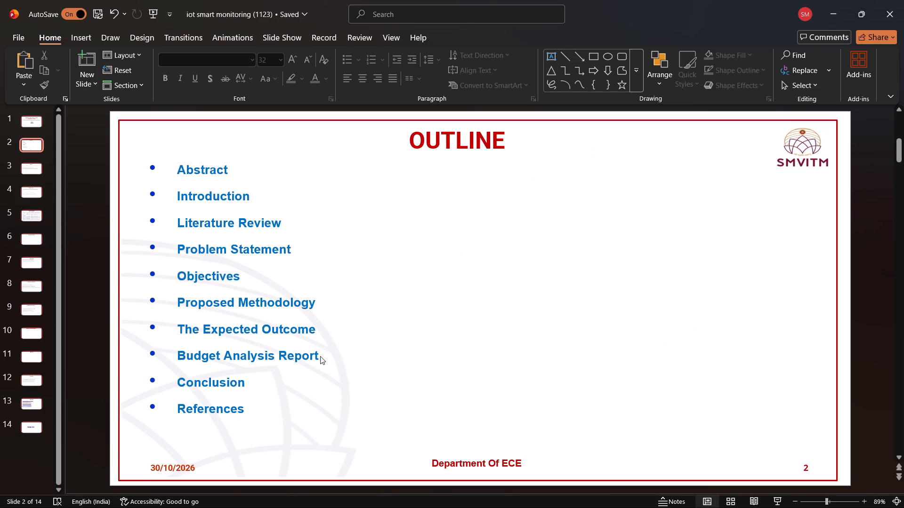
left_click(315, 356)
left_click(324, 356)
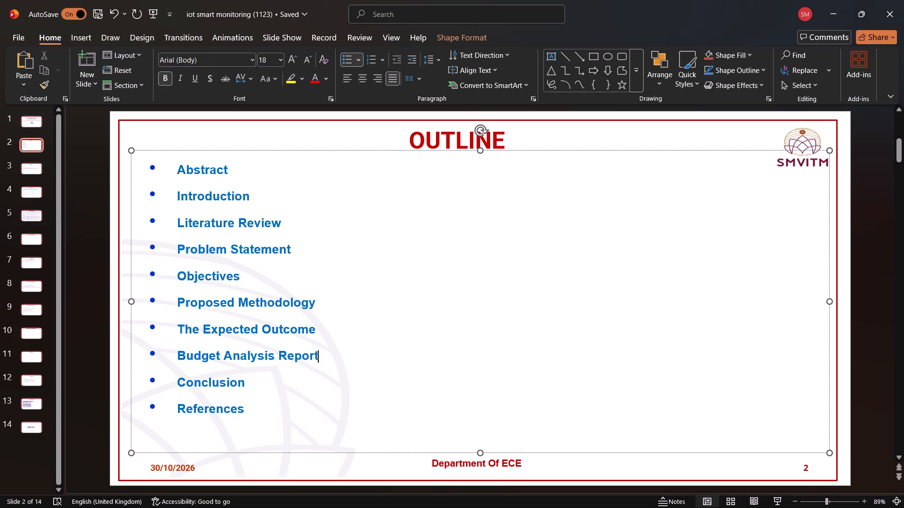
key("BackSpace")
key("BackSpace")
key("BackSpace")
key("BackSpace")
key("BackSpace")
key("BackSpace")
key("BackSpace")
key("BackSpace")
key("BackSpace")
key("BackSpace")
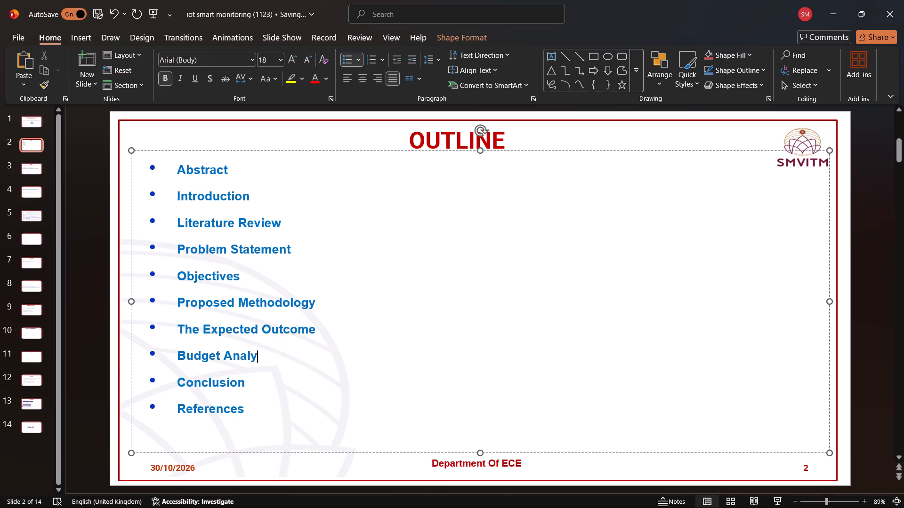
key("BackSpace")
key("BackSpace")
key("BackSpace")
key("BackSpace")
key("BackSpace")
key("BackSpace")
key("BackSpace")
key("BackSpace")
key("BackSpace")
key("BackSpace")
key("BackSpace")
key("BackSpace")
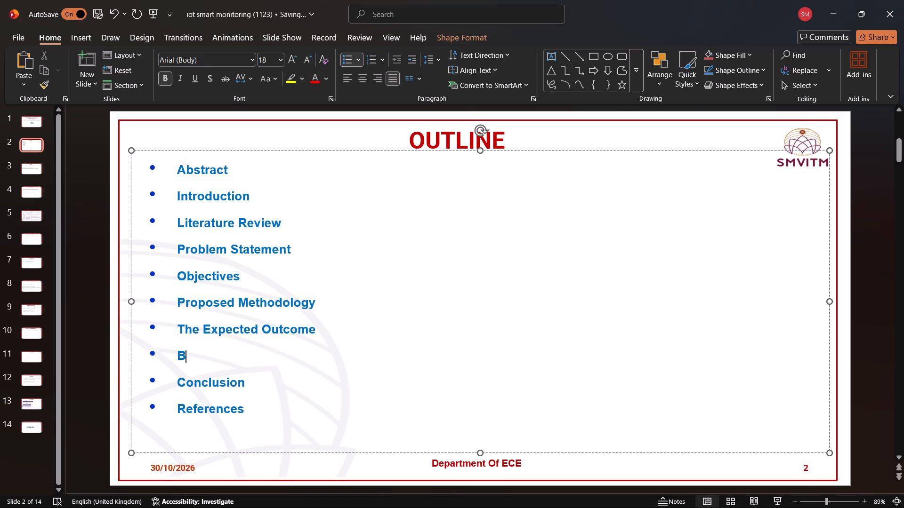
key("BackSpace")
key("ctrl+z")
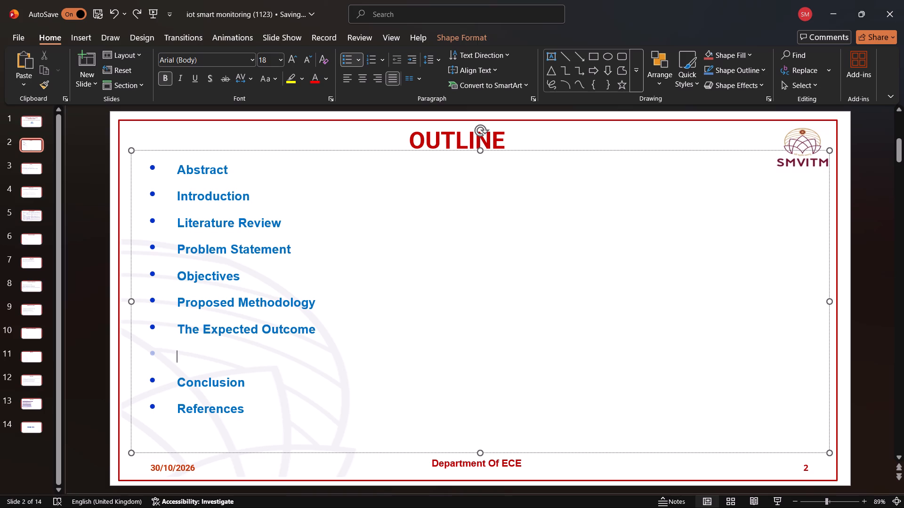
key("s")
type("oftware")
key("space")
type("an")
key("d")
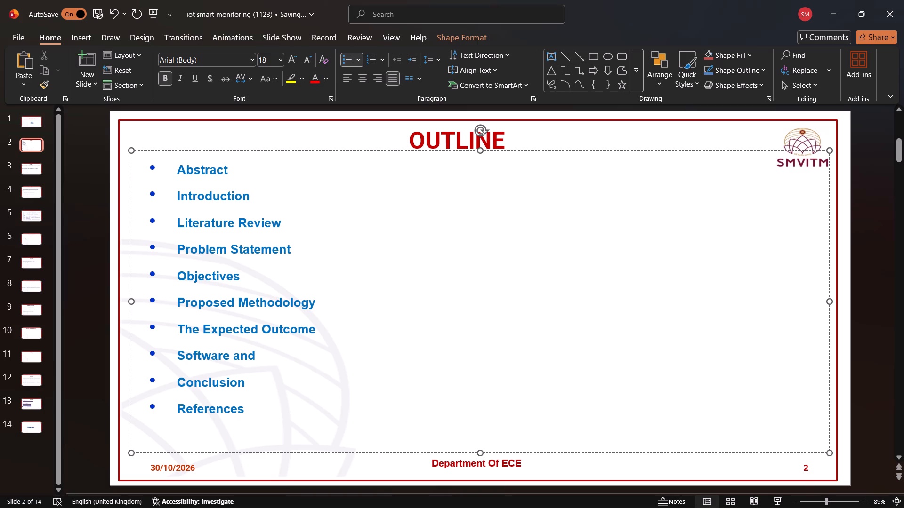
key("BackSpace")
key("BackSpace")
key("BackSpace")
key("shift+a")
type("nd")
key("space")
type("Hardwae")
key("BackSpace")
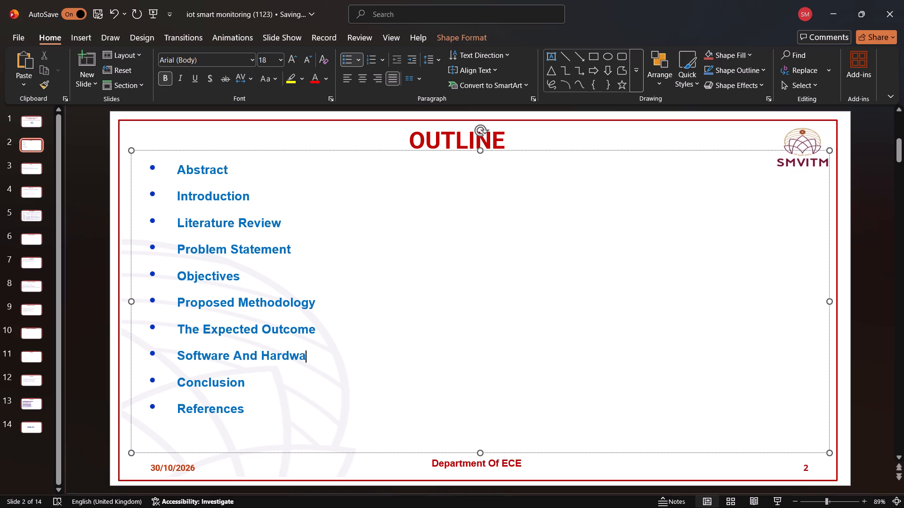
type("re")
key("space")
type("details")
left_click(330, 357)
key("BackSpace")
key("shift+d")
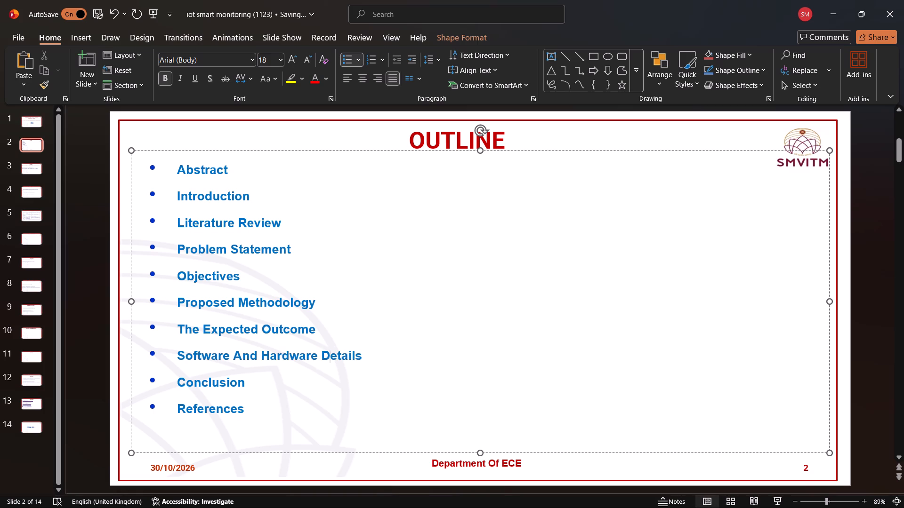
Add a new outline bullet "Results" between "Software And Hardware Details" and "Conclusion".
left_click(365, 359)
key("Return")
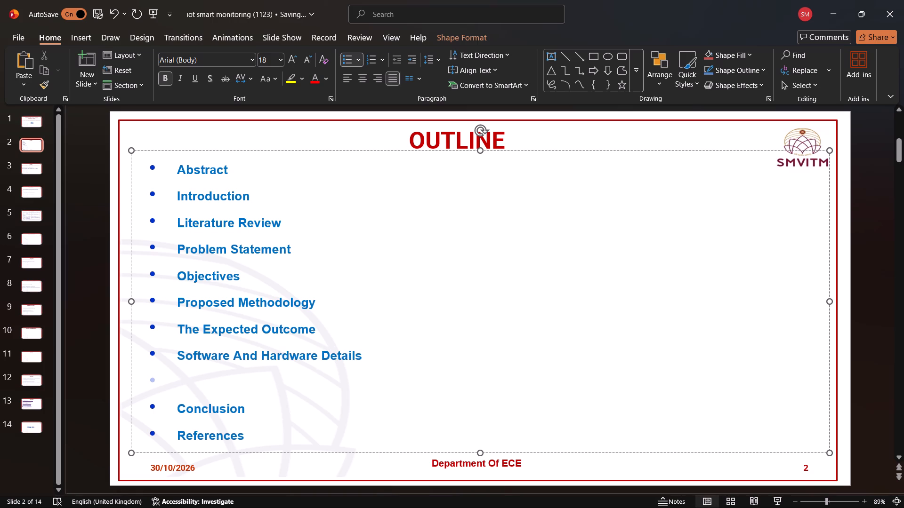
key("r")
key("BackSpace")
type("RE")
key("BackSpace")
type("esults")
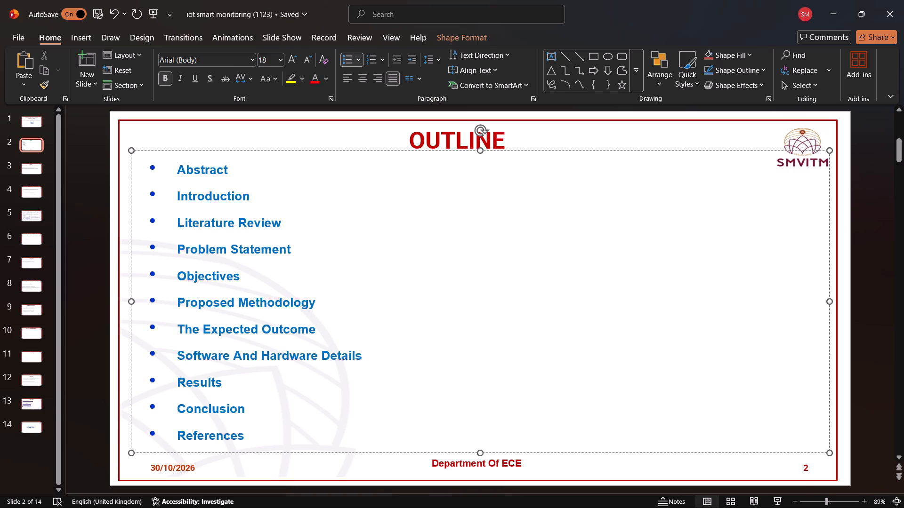
Save the presentation with the updated outline.
left_click(100, 16)
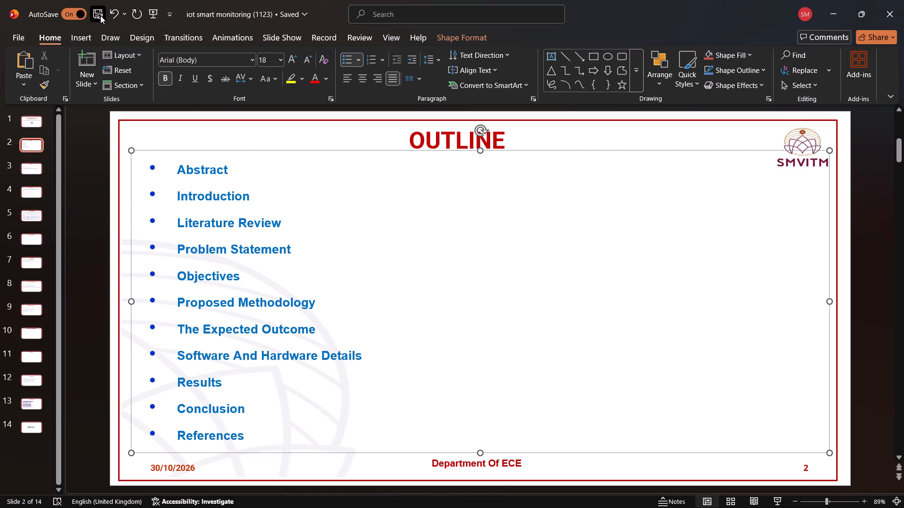
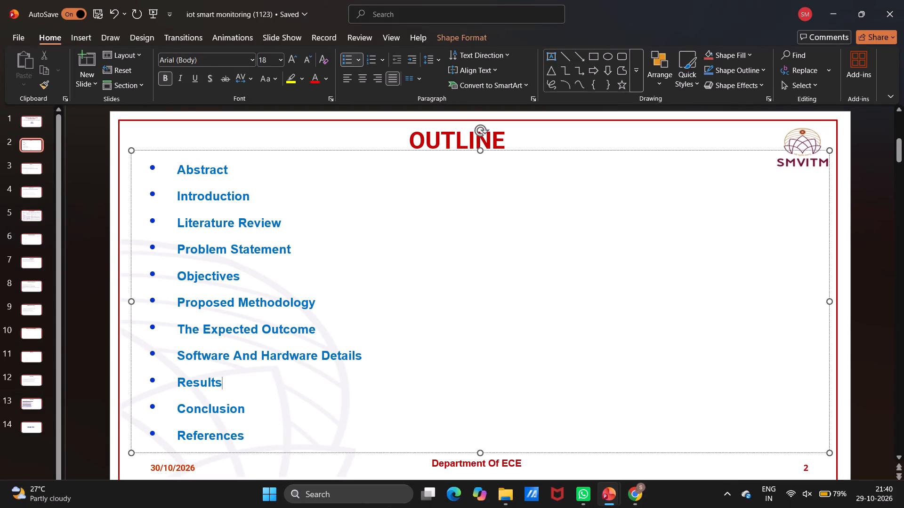
Close the "iot smart monitoring (1123)" presentation.
left_click(899, 22)
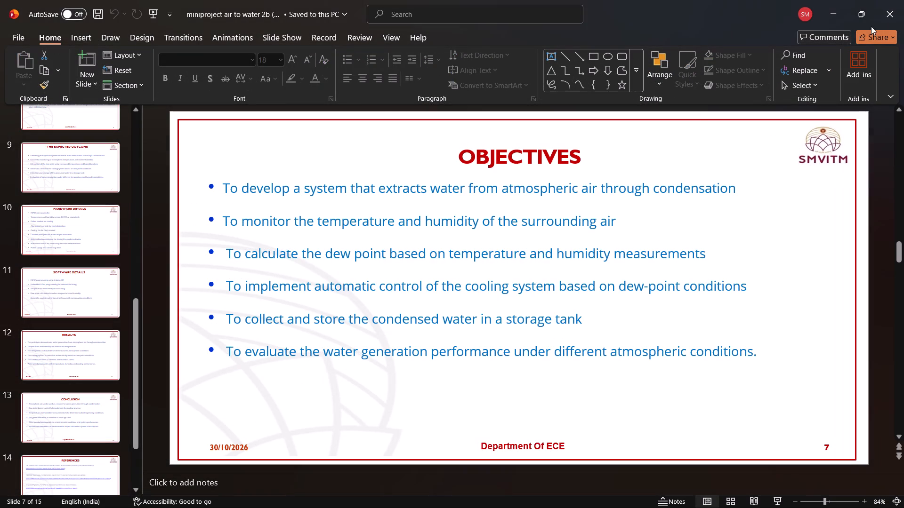
Minimize the air-to-water mini project presentation to show the desktop.
left_click(833, 11)
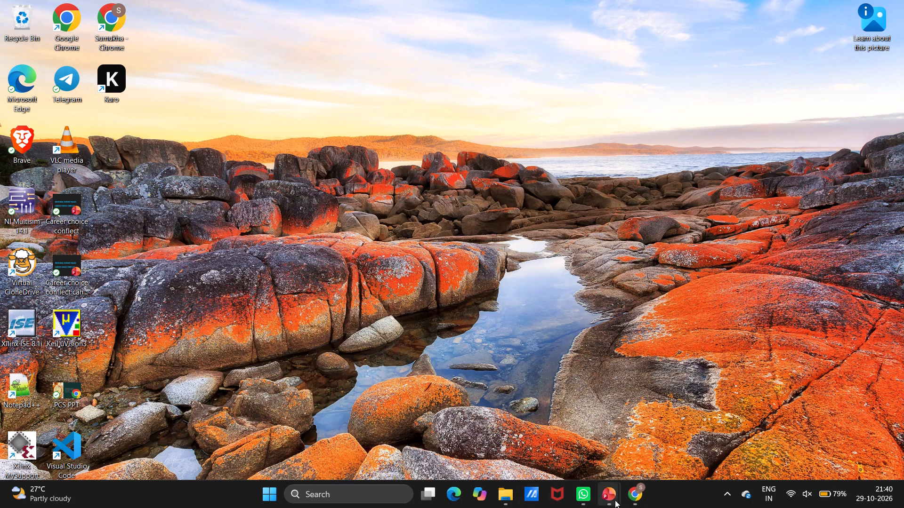
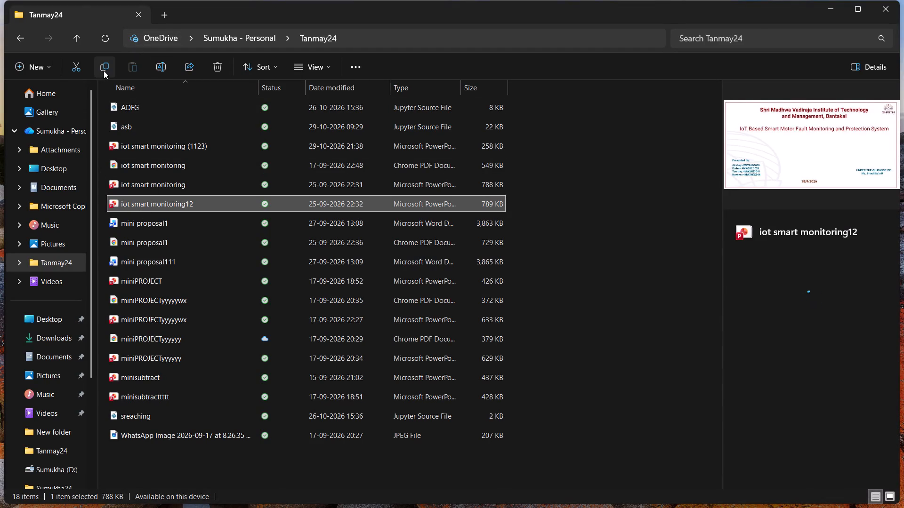
Copy the iot smart monitoring (1123) presentation file from the Tanmay24 folder and close the folder window.
left_click(155, 146)
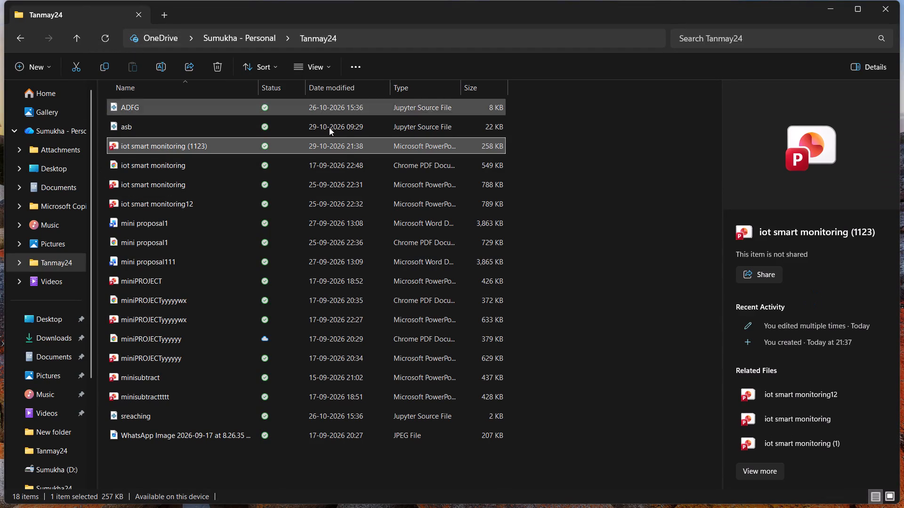
left_click(106, 71)
triple_click(109, 66)
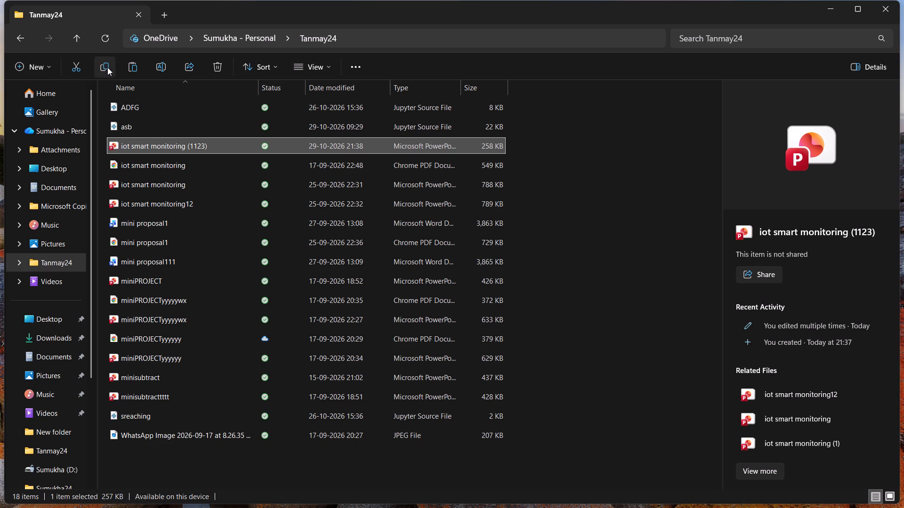
left_click(103, 68)
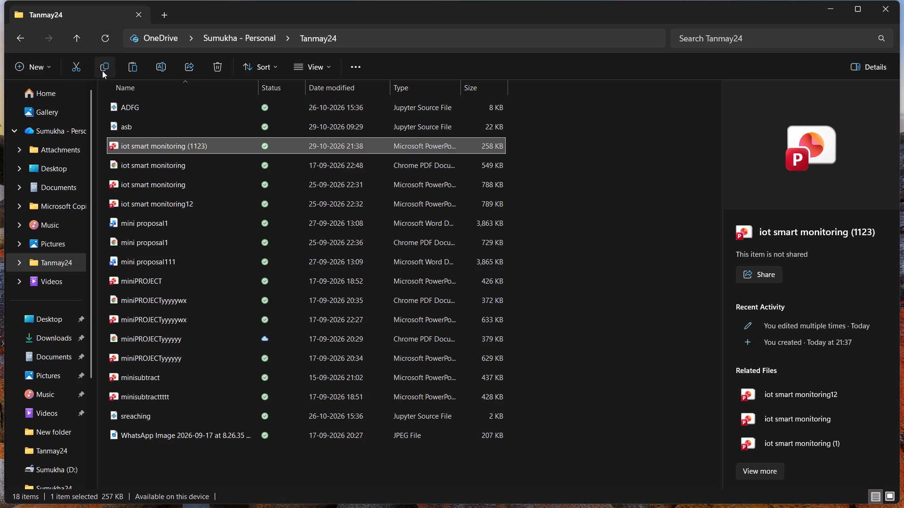
left_click(102, 71)
triple_click(102, 71)
triple_click(103, 69)
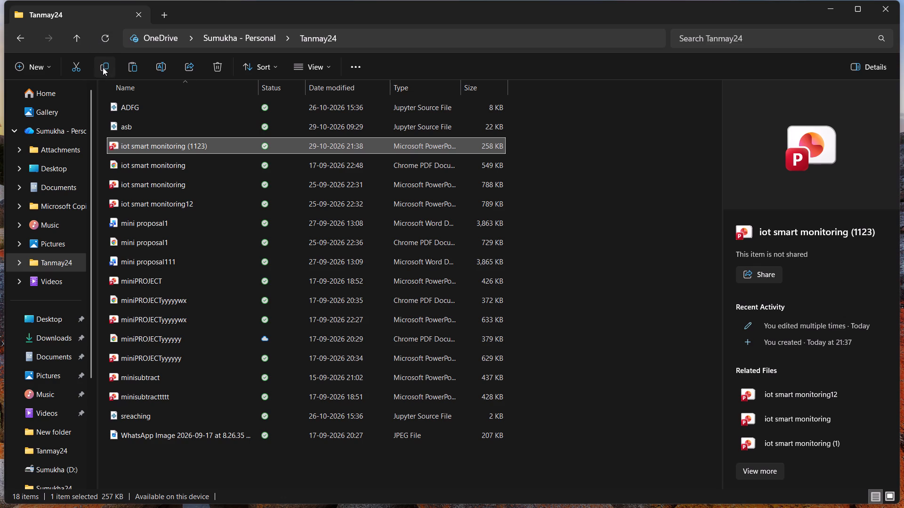
triple_click(103, 67)
triple_click(103, 66)
triple_click(103, 66)
triple_click(103, 66)
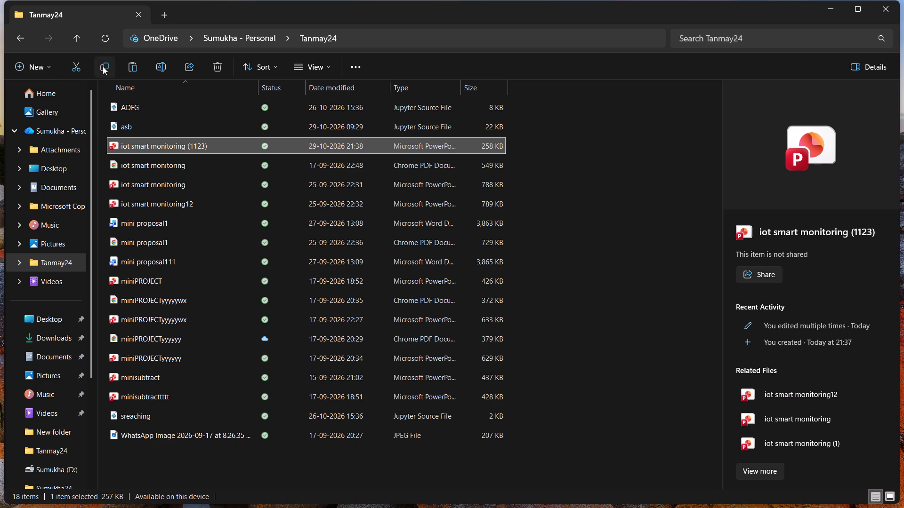
double_click(103, 66)
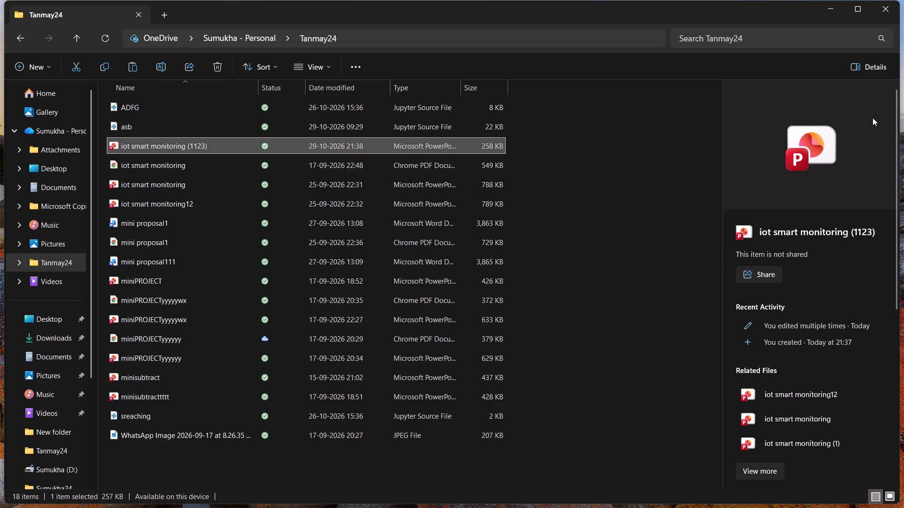
left_click(891, 10)
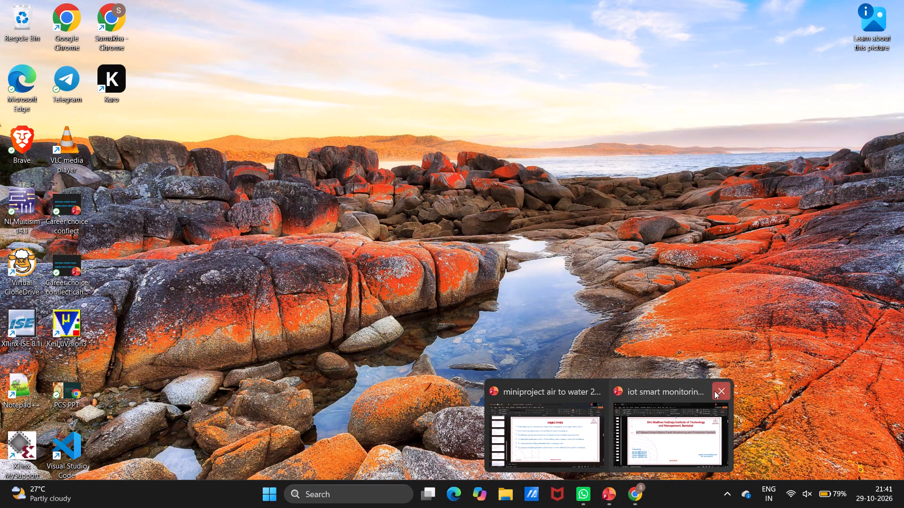
Close the open iot smart monitoring and miniproject air to water presentations and the remaining Chrome windows.
left_click(714, 391)
left_click(661, 394)
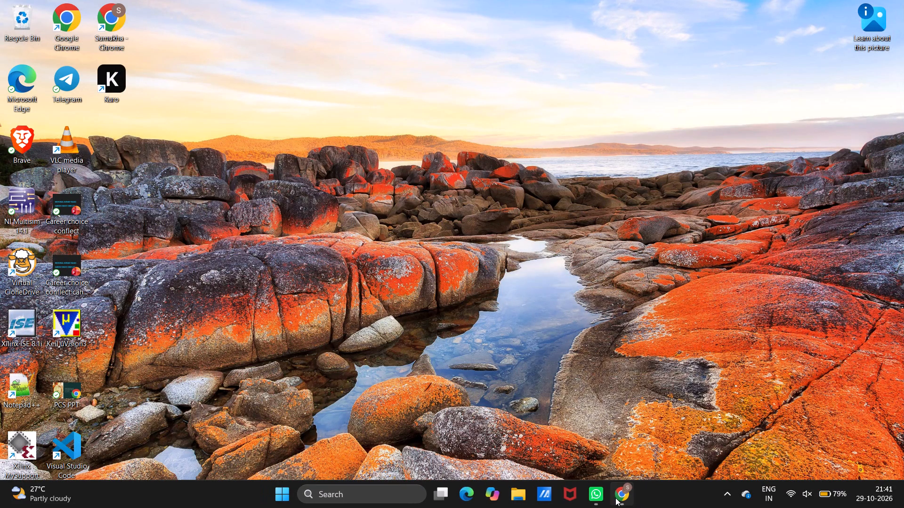
left_click(667, 390)
left_click(655, 394)
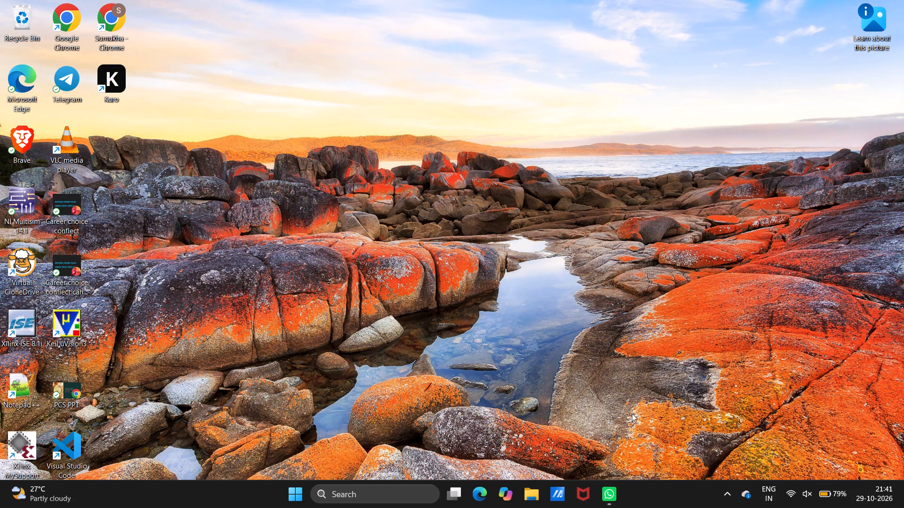
Reopen File Explorer, copy iot smart monitoring (1123) from the recent files, and close the window.
left_click(539, 499)
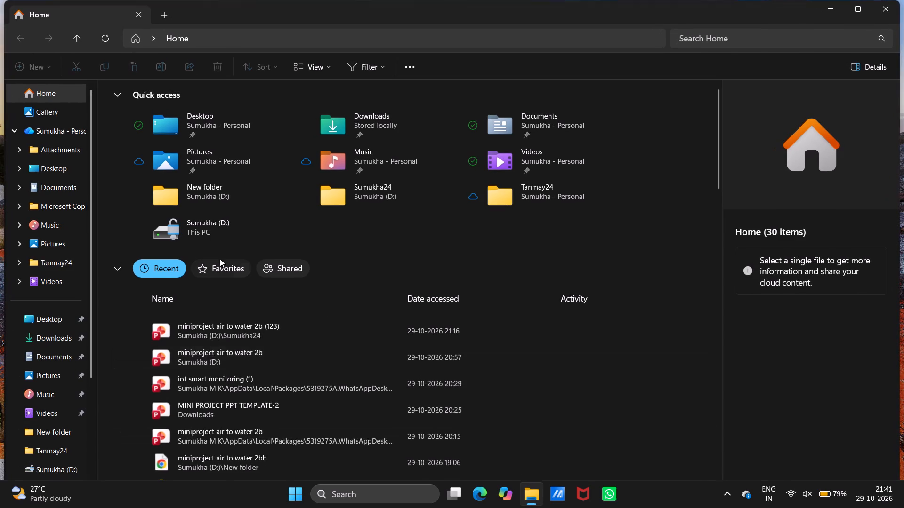
left_click(393, 334)
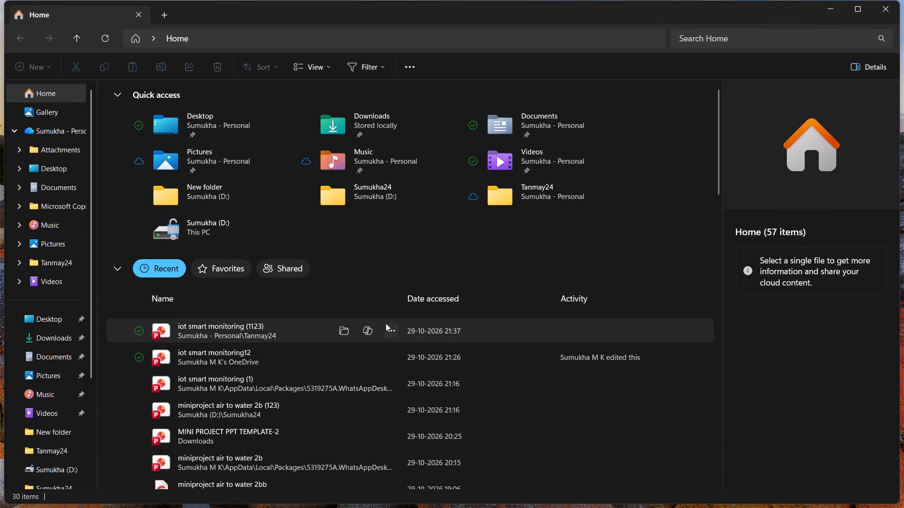
left_click(409, 79)
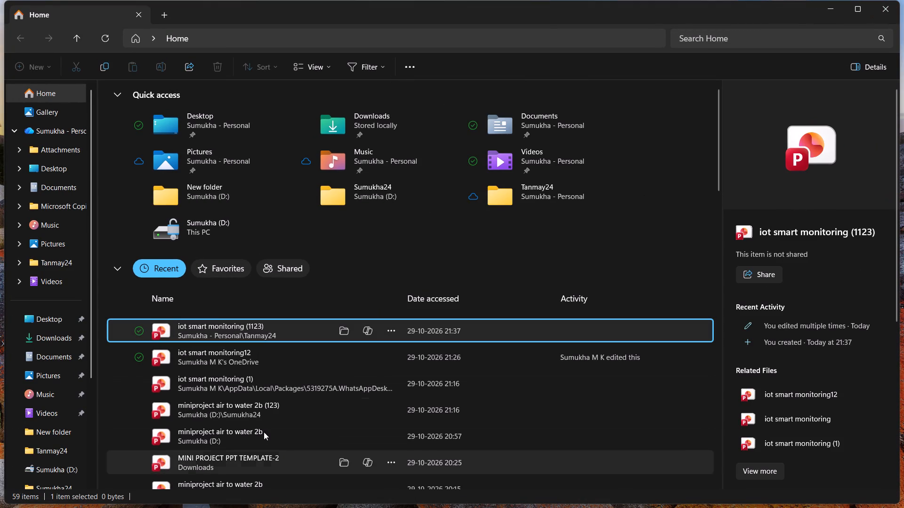
left_click(397, 326)
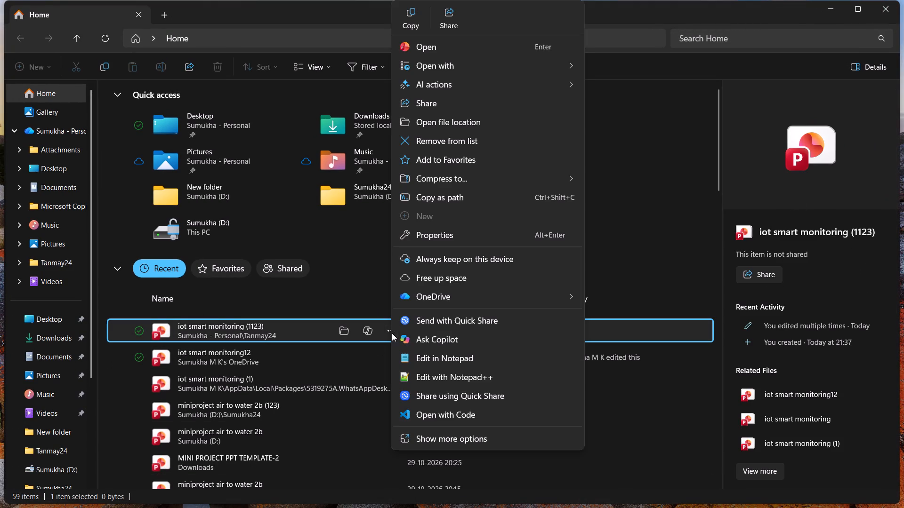
left_click(409, 12)
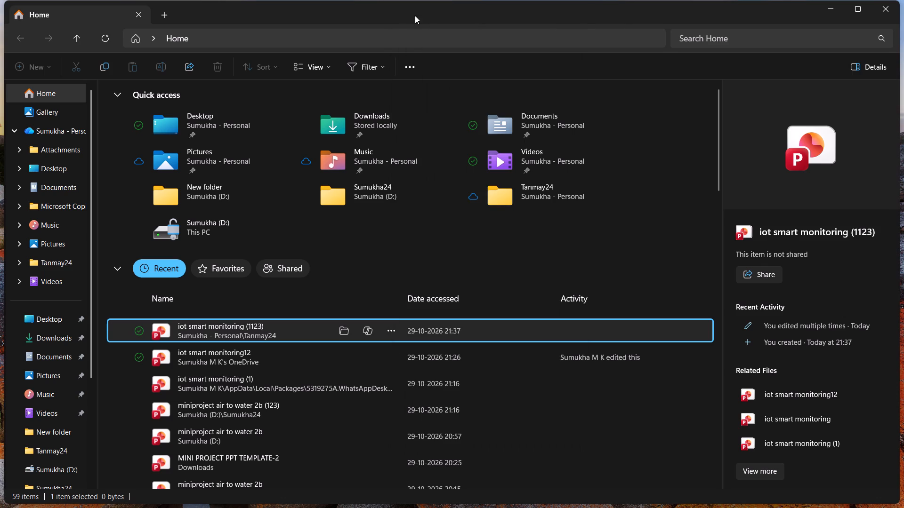
left_click(876, 14)
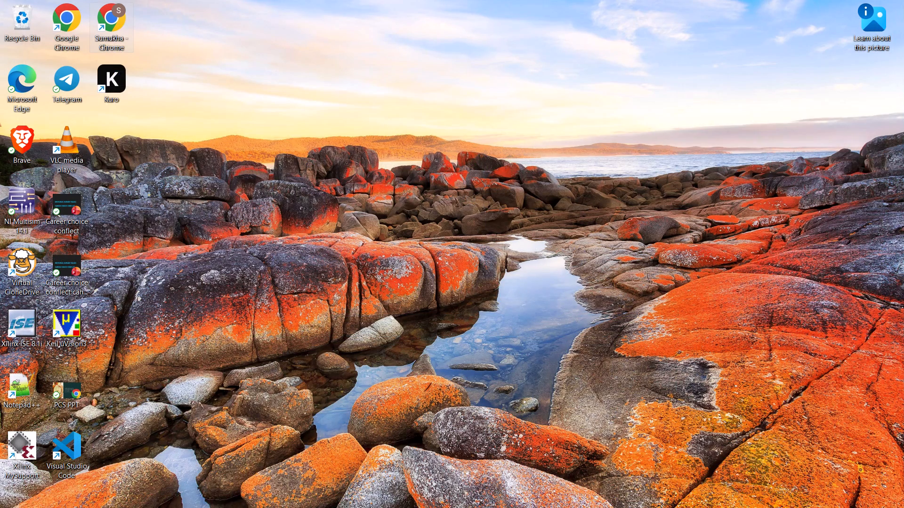
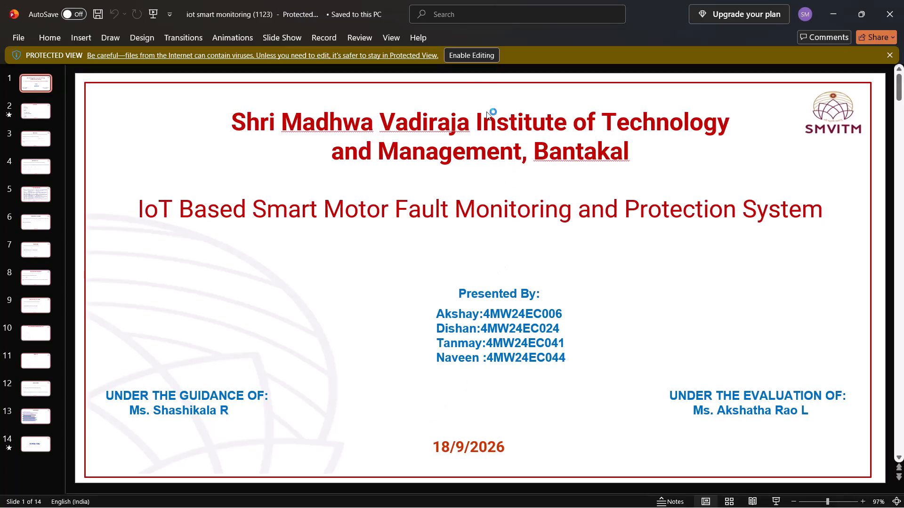
Enable editing for the protected iot smart monitoring (1123) presentation.
left_click(458, 56)
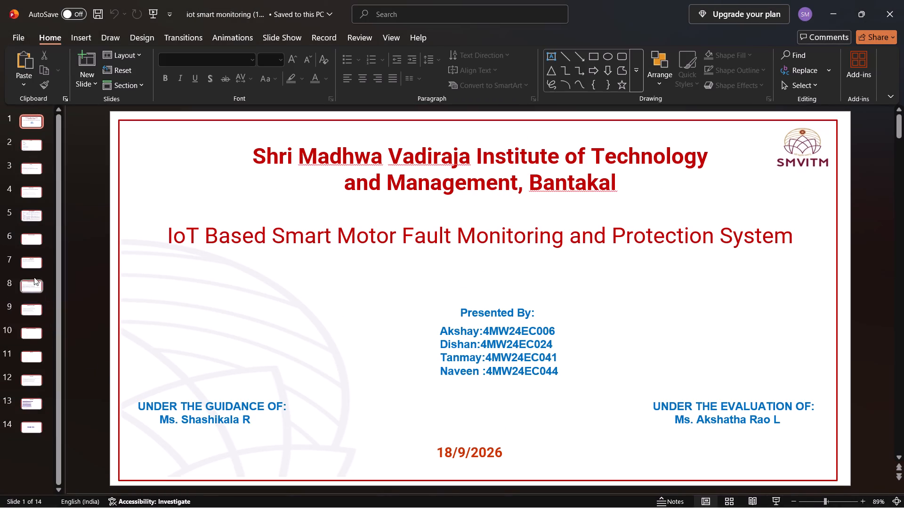
Review the Problem Statement, Literature Review, Introduction and Objectives slides, ending back on the title slide.
left_click(40, 237)
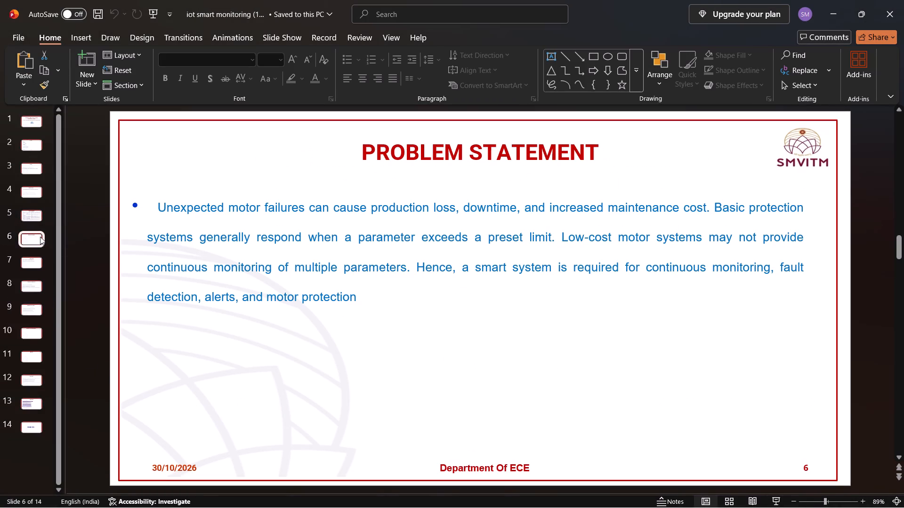
left_click(30, 216)
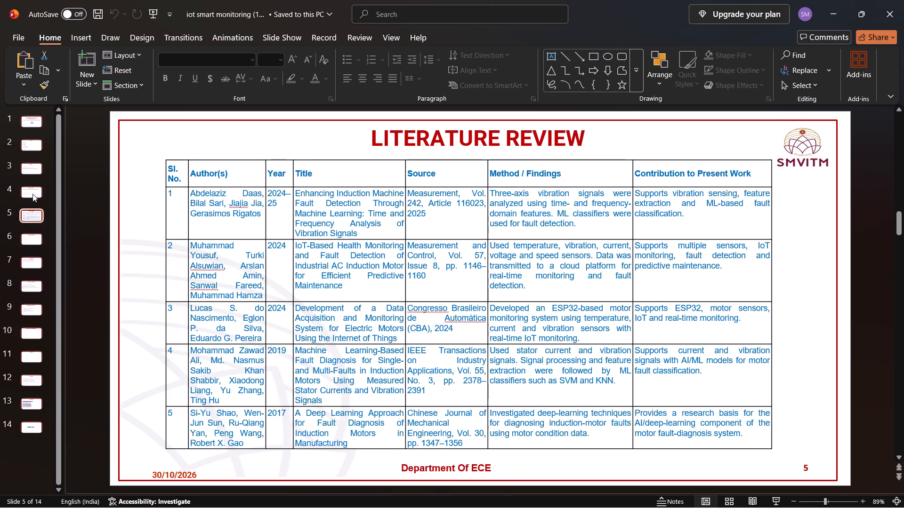
left_click(37, 198)
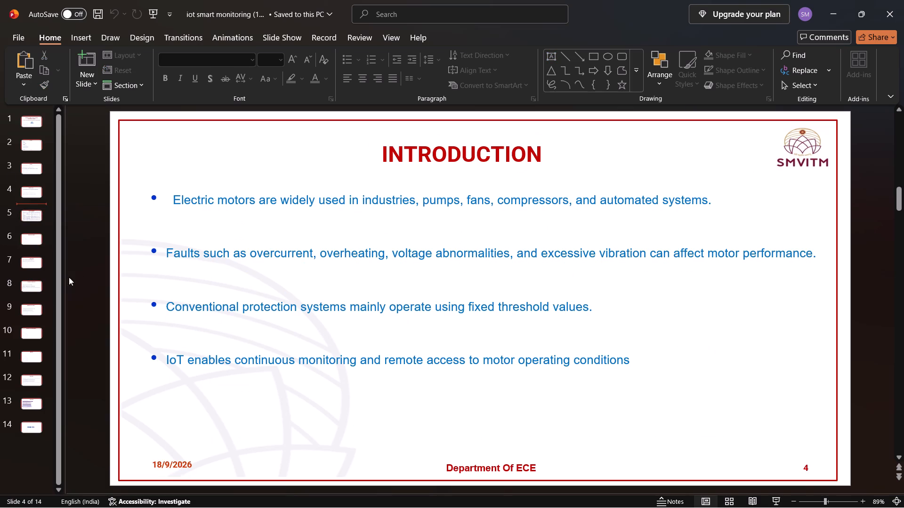
left_click(31, 262)
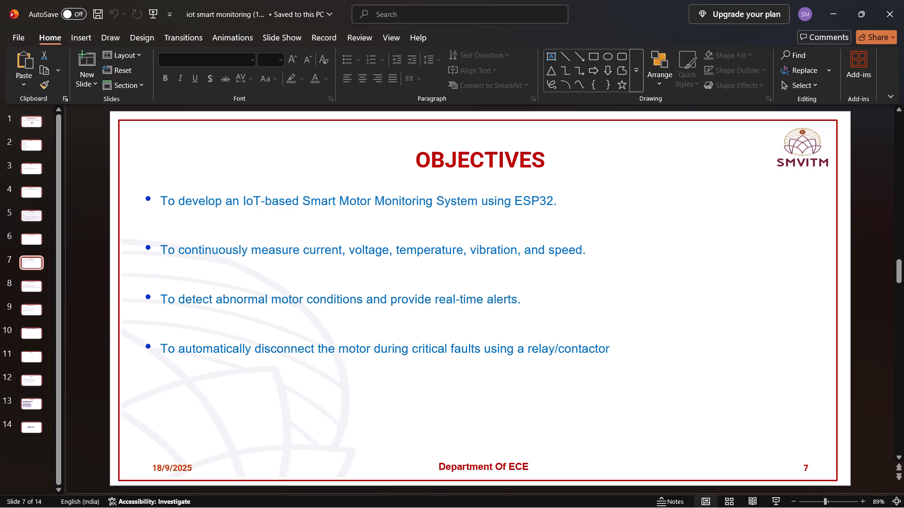
left_click(30, 122)
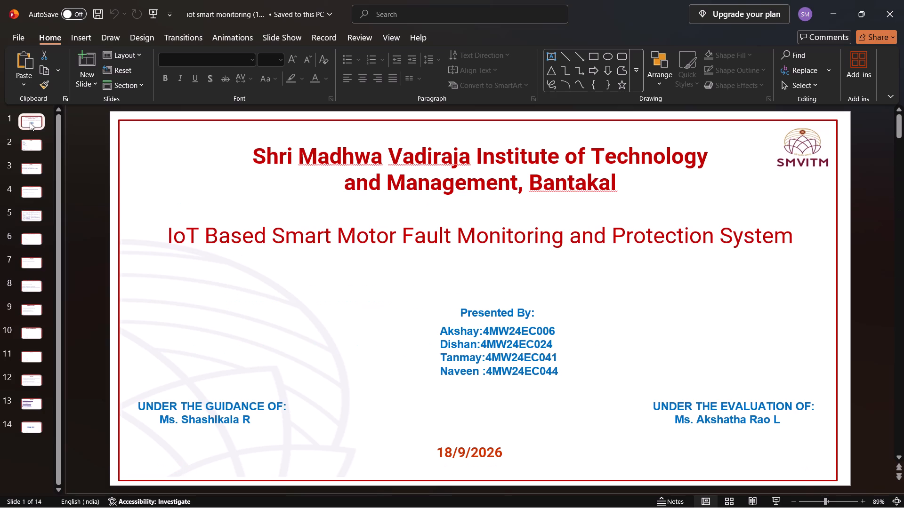